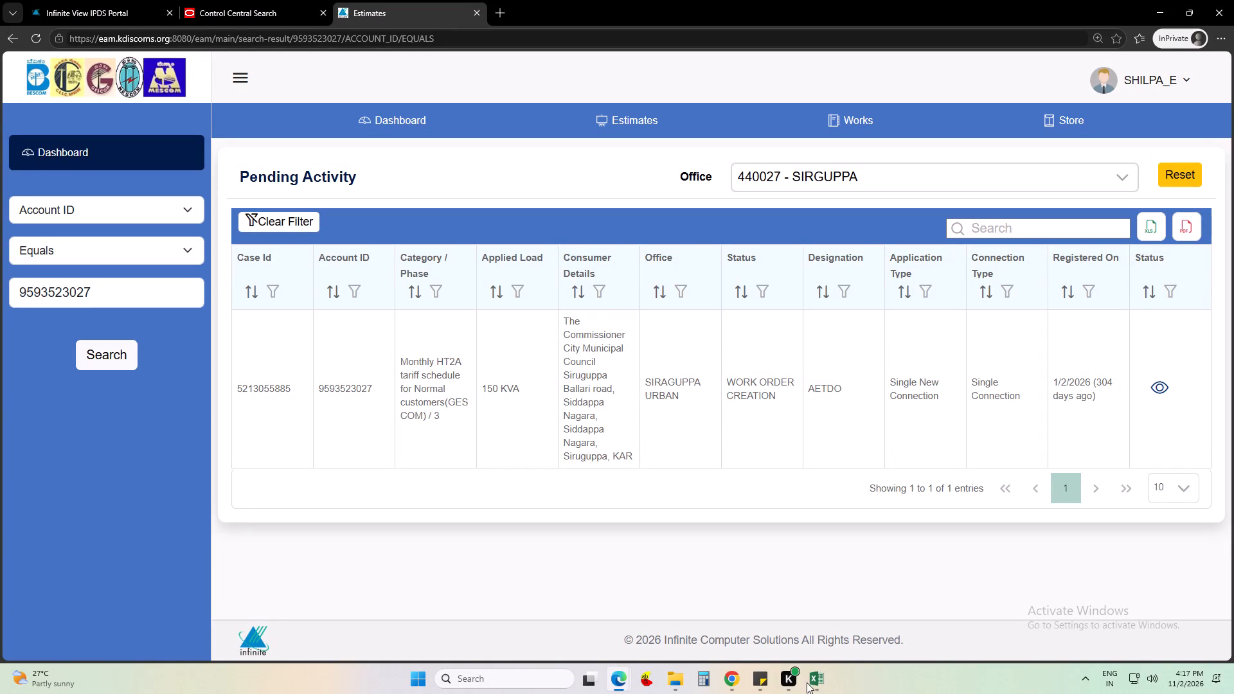
click(657, 687)
click(684, 681)
click(431, 508)
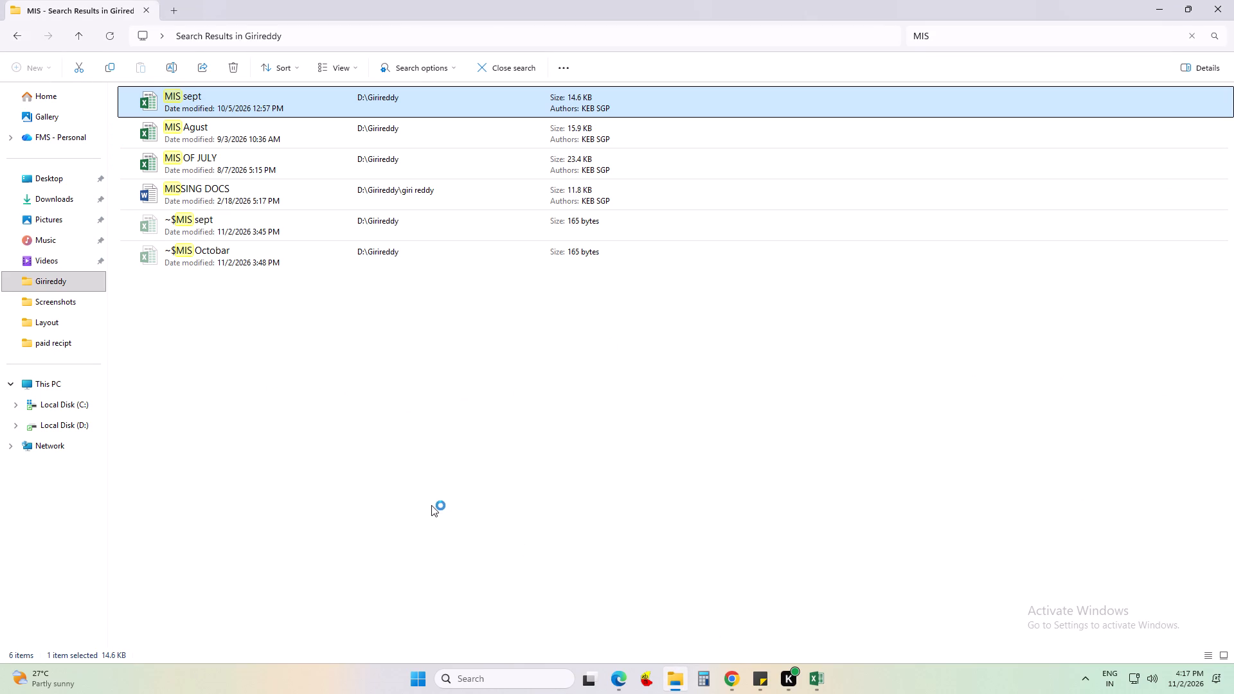
click(78, 283)
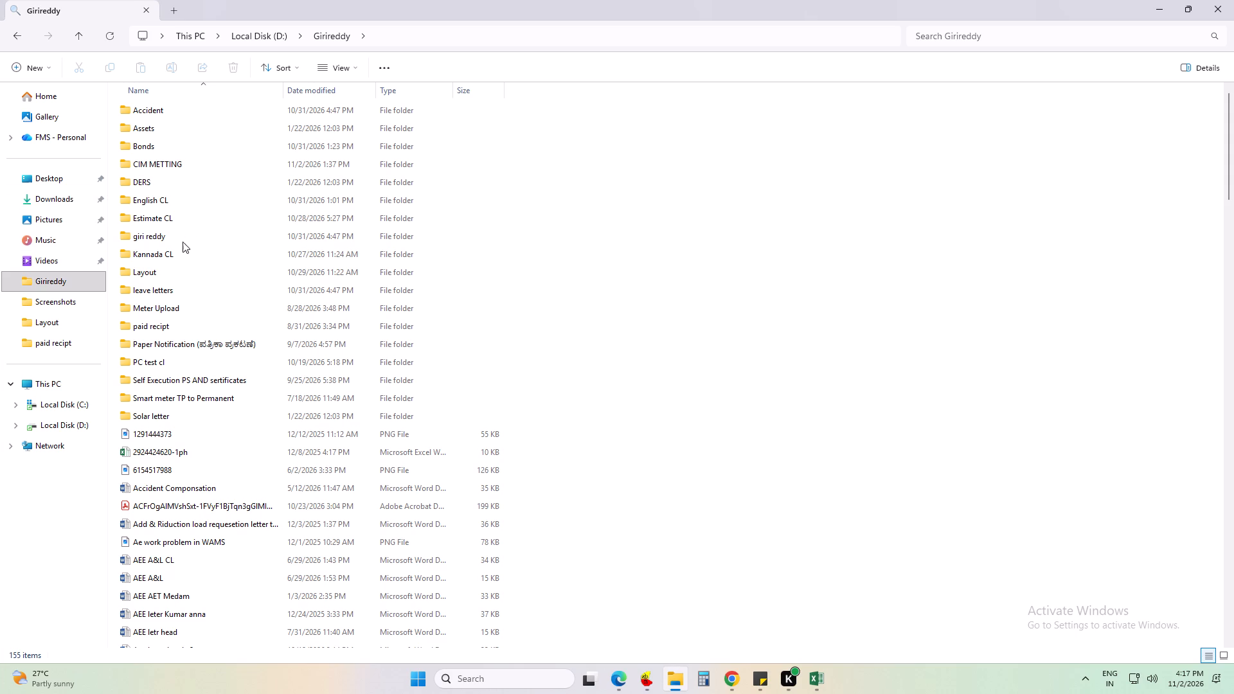
click(990, 46)
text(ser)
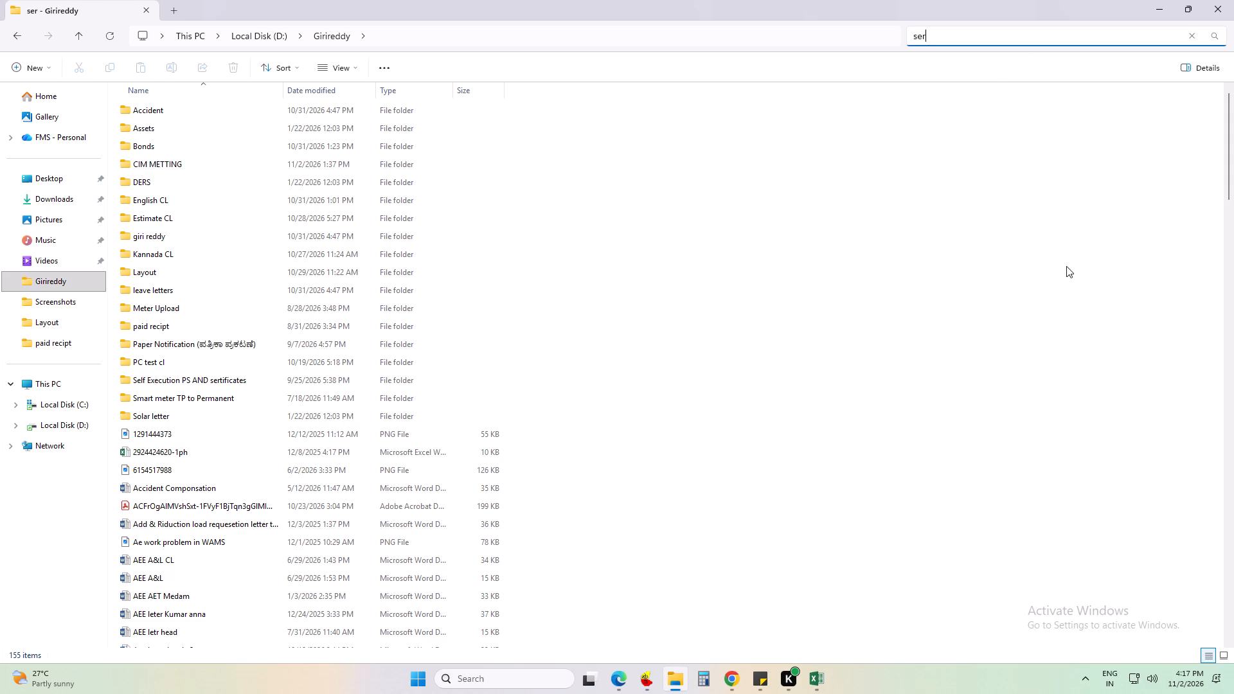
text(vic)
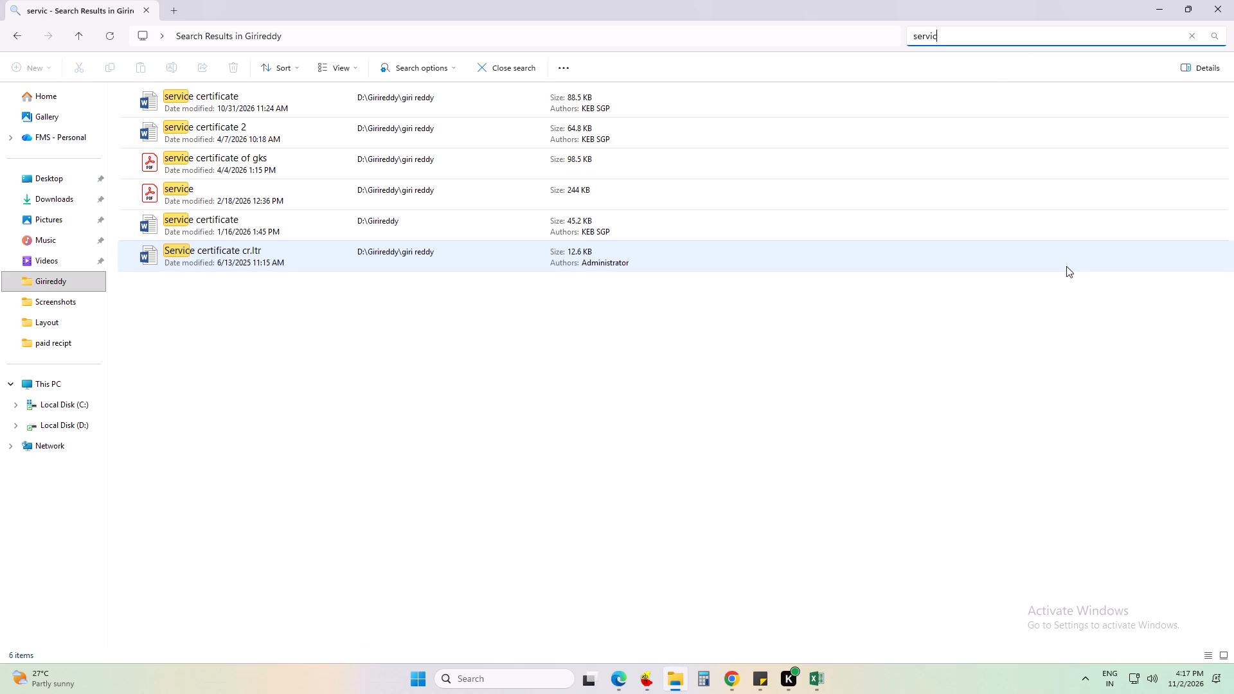
double_click(326, 100)
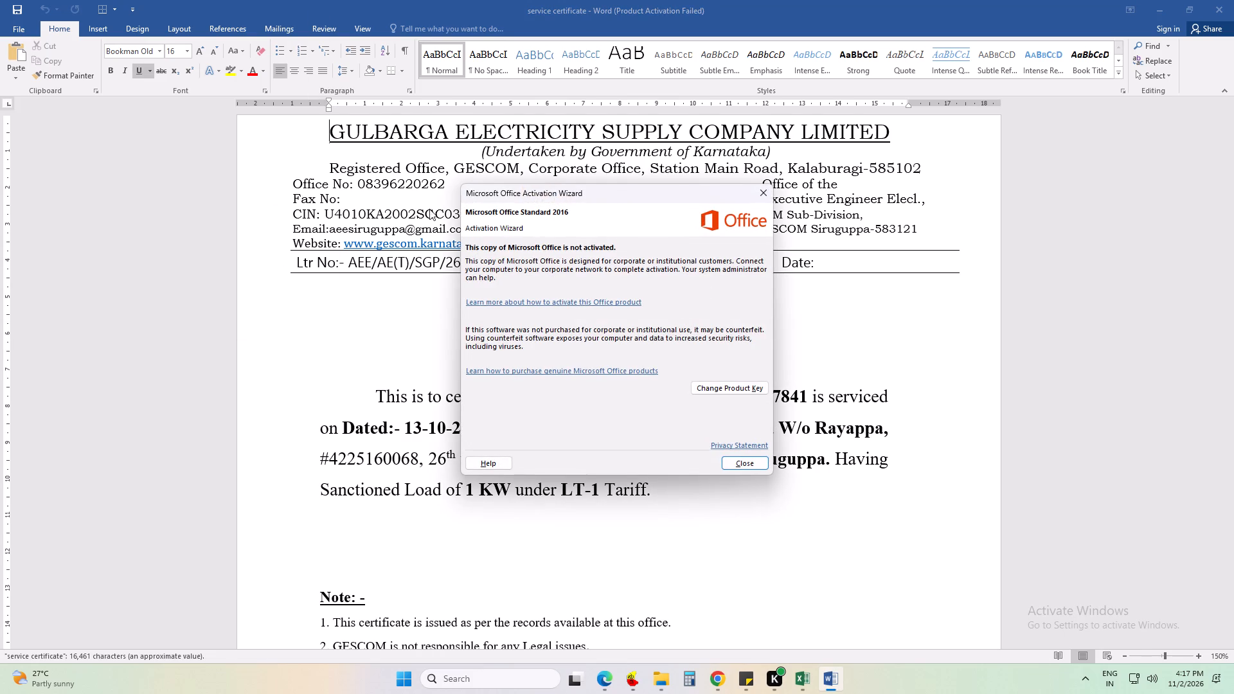
click(752, 468)
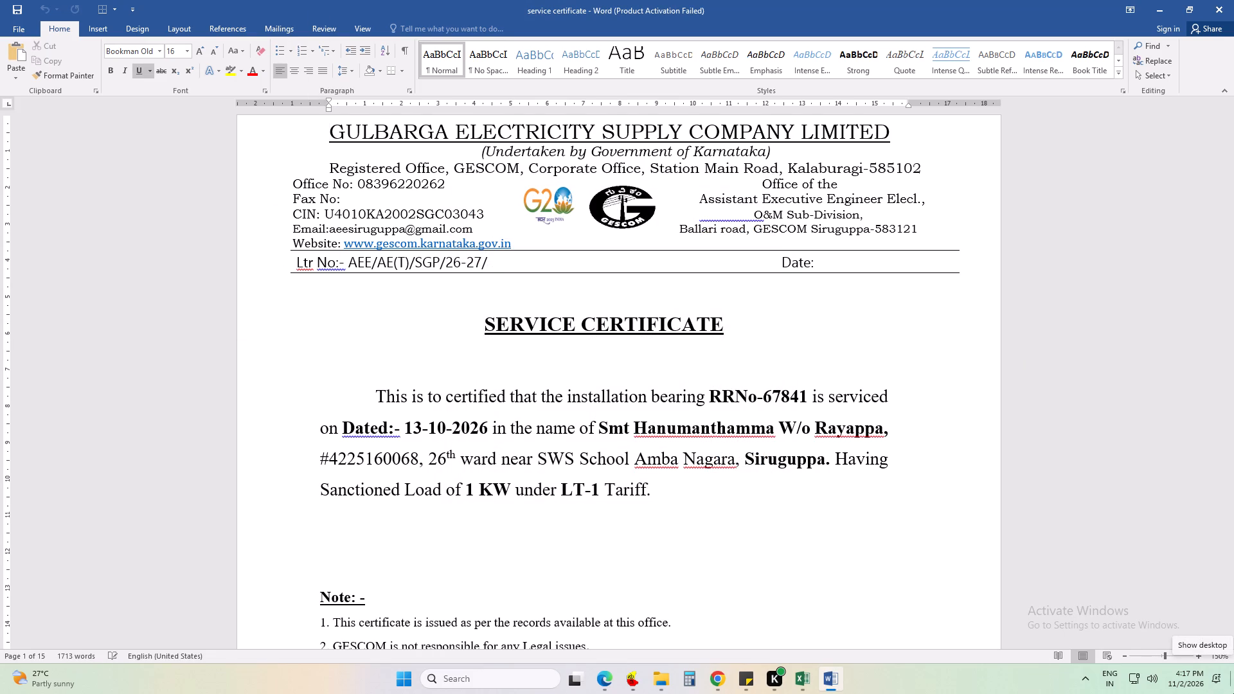
Copy the entire first-page service certificate, from the letterhead through the signature block, and paste it at the very start of the document.
key(ctrl+shift+Down)
key(ctrl+shift+Down)
key(ctrl+shift+Down)
key(ctrl+shift+Down)
key(ctrl+shift+Down)
key(ctrl+shift+Down)
key(ctrl+shift+Down)
key(ctrl+shift+Down)
key(ctrl+shift+Down)
key(ctrl+shift+Down)
key(ctrl+shift+Down)
key(ctrl+shift+Down)
key(ctrl+shift+Down)
key(ctrl+shift+Down)
key(ctrl+shift+Down)
key(ctrl+shift+Down)
key(ctrl+shift+Down)
key(ctrl+shift+Down)
key(ctrl+shift+Down)
key(ctrl+shift+Down)
key(ctrl+shift+Down)
key(ctrl+shift+Down)
key(ctrl+shift+Down)
key(ctrl+shift+Down)
key(ctrl+shift+Down)
key(ctrl+shift+Down)
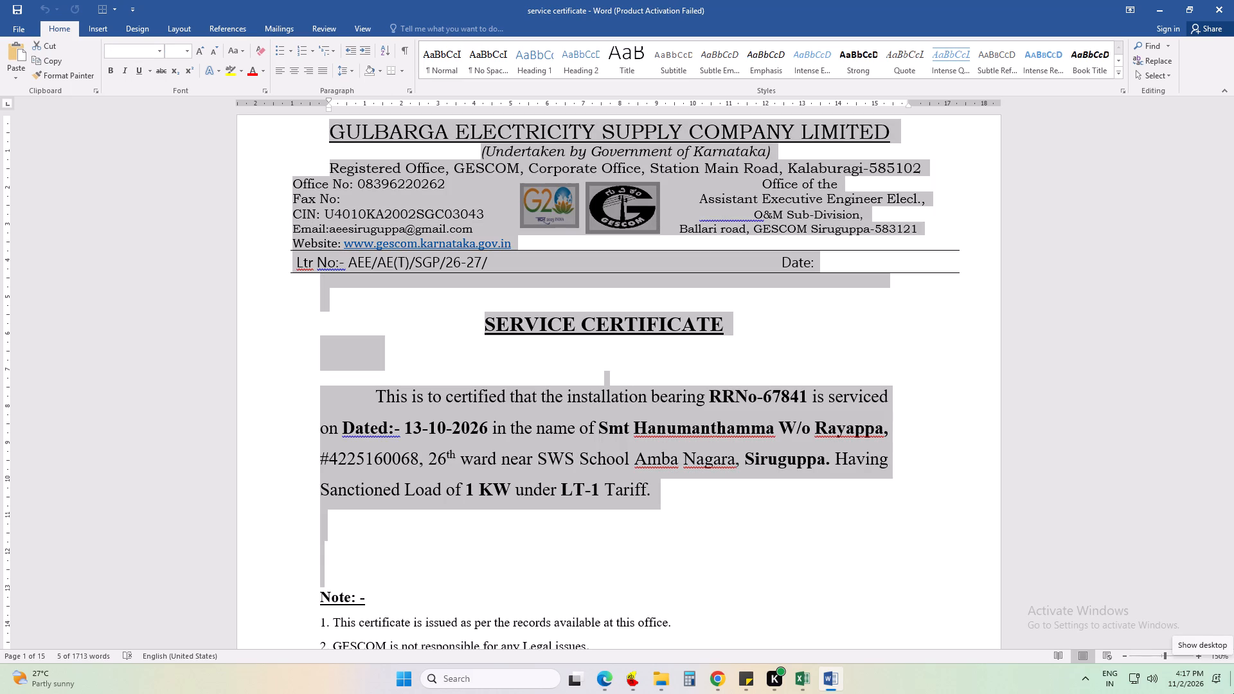
key(ctrl+shift+Down)
key(ctrl+shift+Down)
key(ctrl+shift+Down)
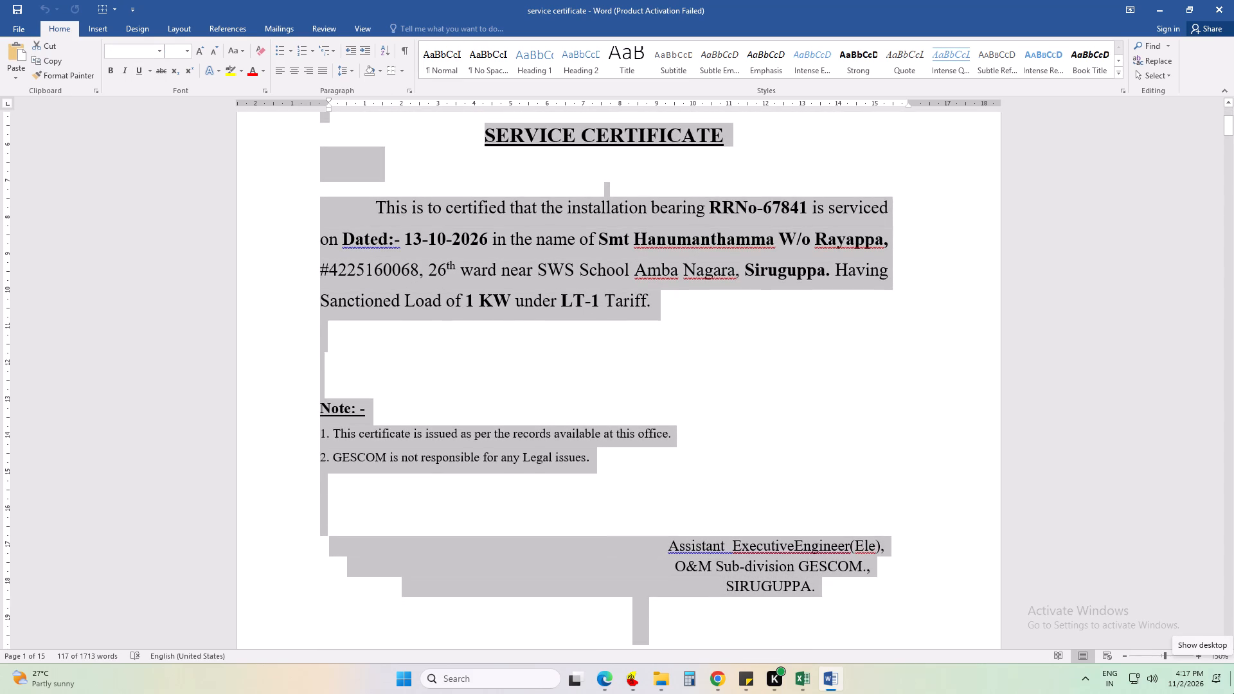
key(ctrl+shift+Down)
key(ctrl+shift+Down)
key(ctrl+shift+Down)
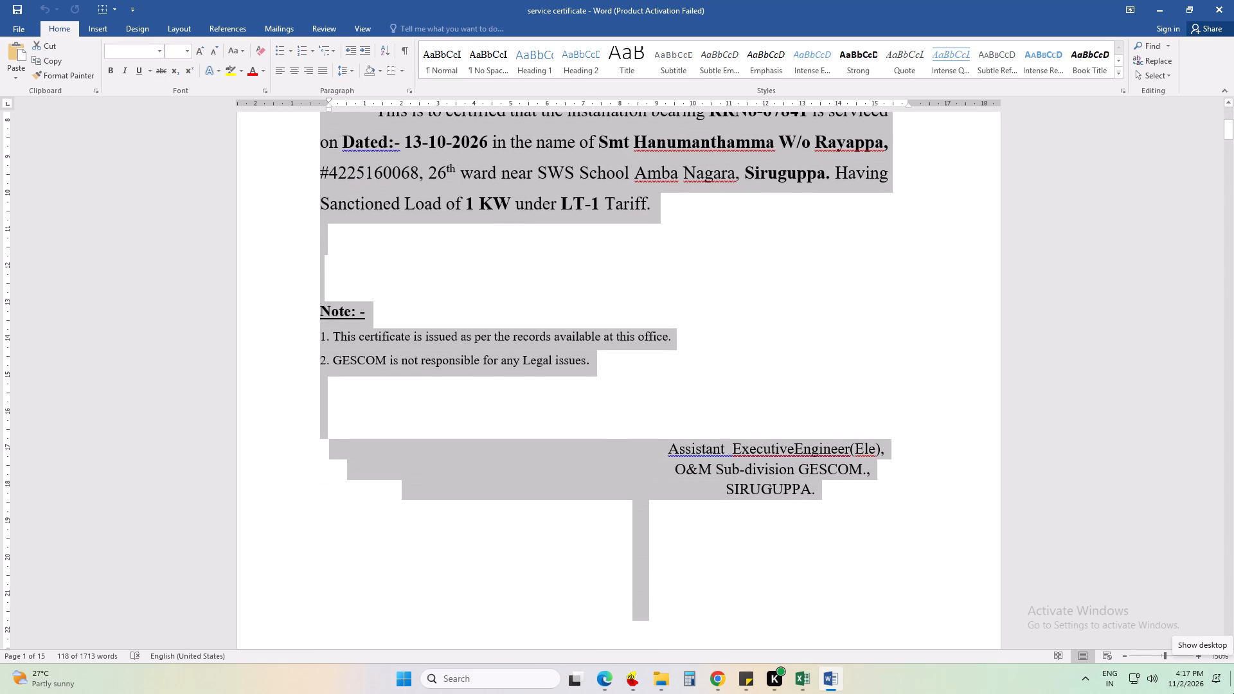
key(ctrl+c)
scroll(1233, 693, down, 7)
scroll(444, 494, down, 4)
scroll(361, 504, up, 7)
scroll(373, 378, up, 4)
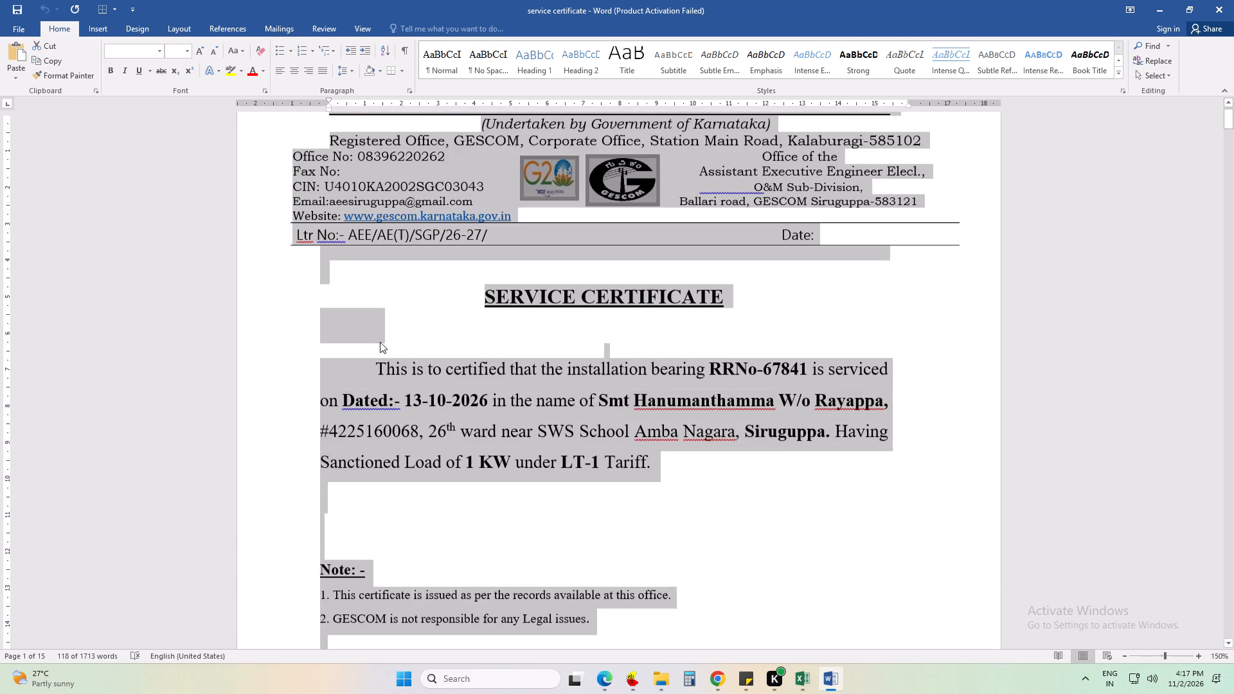
scroll(380, 342, up, 6)
click(332, 139)
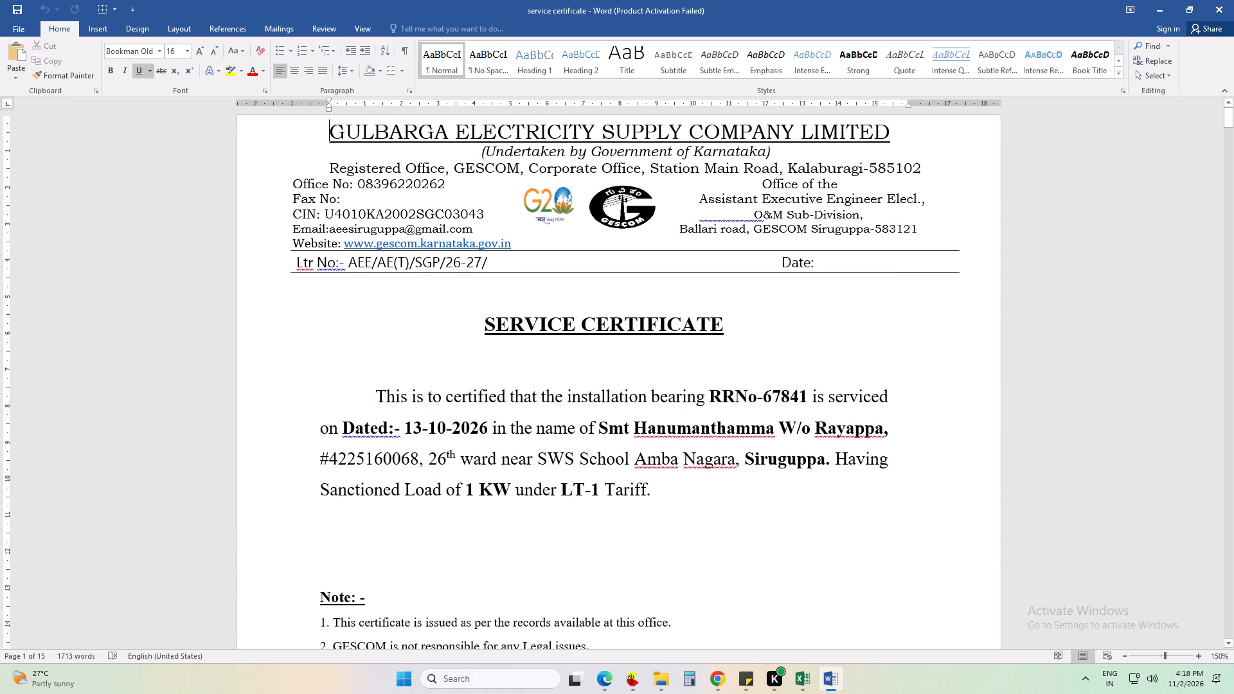
key(ctrl+v)
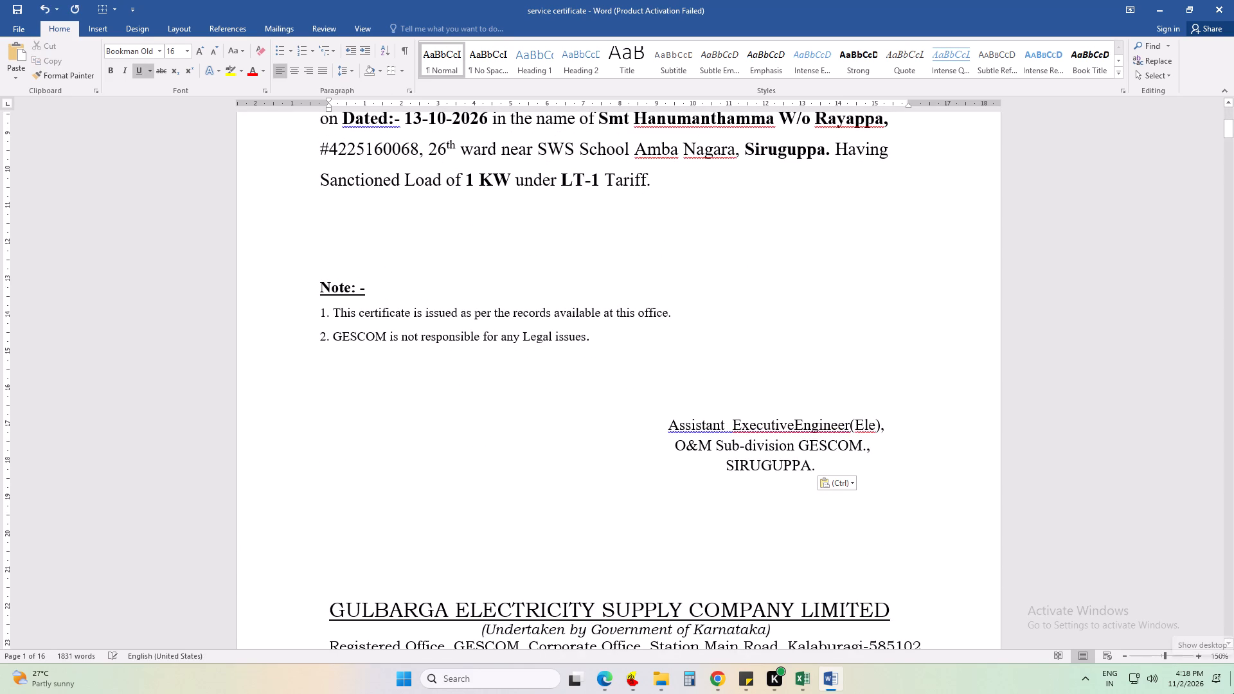
Insert blank lines after the pasted certificate so the original's letterhead starts on page 2, and save the document.
key(Return)
key(Return)
key(Return)
key(Return)
key(Return)
key(Return)
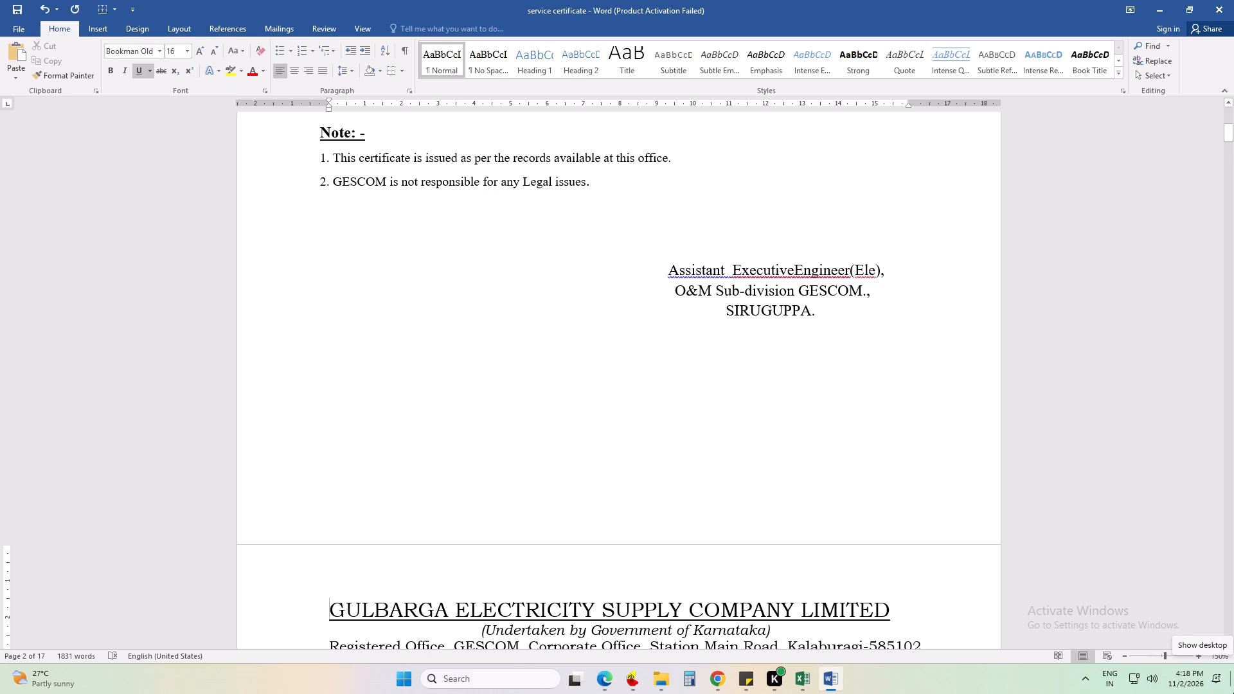
scroll(631, 617, up, 12)
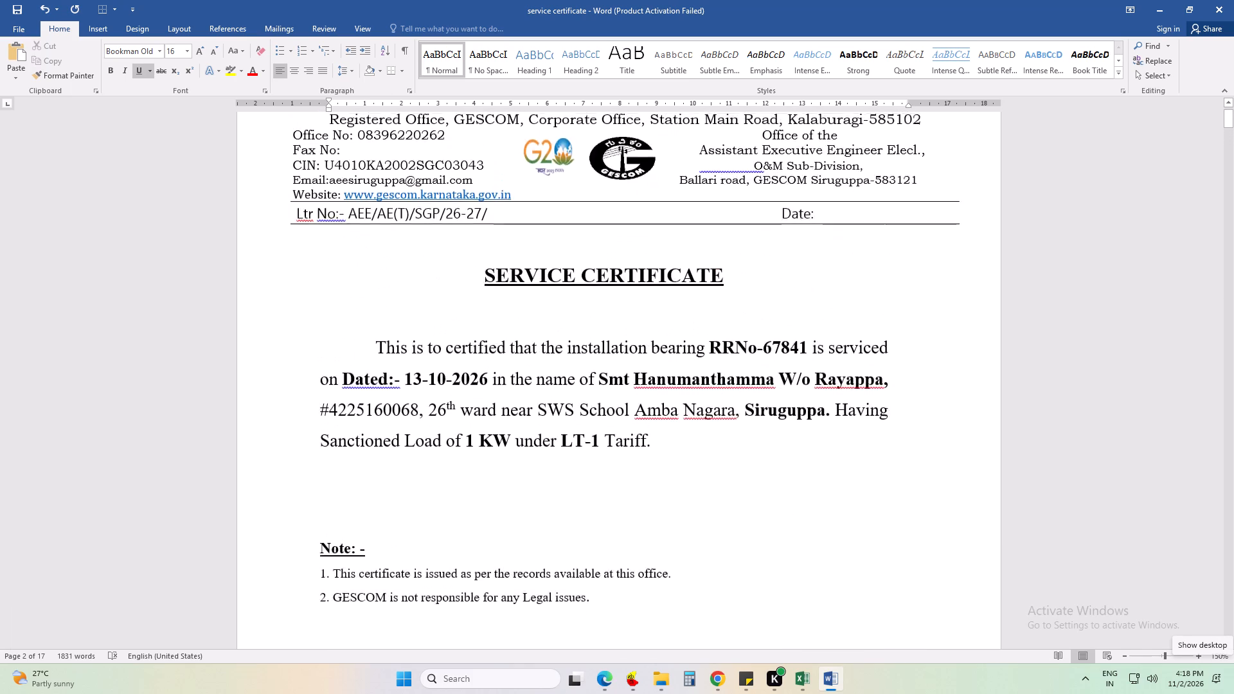
scroll(570, 393, up, 7)
click(560, 373)
key(ctrl+s)
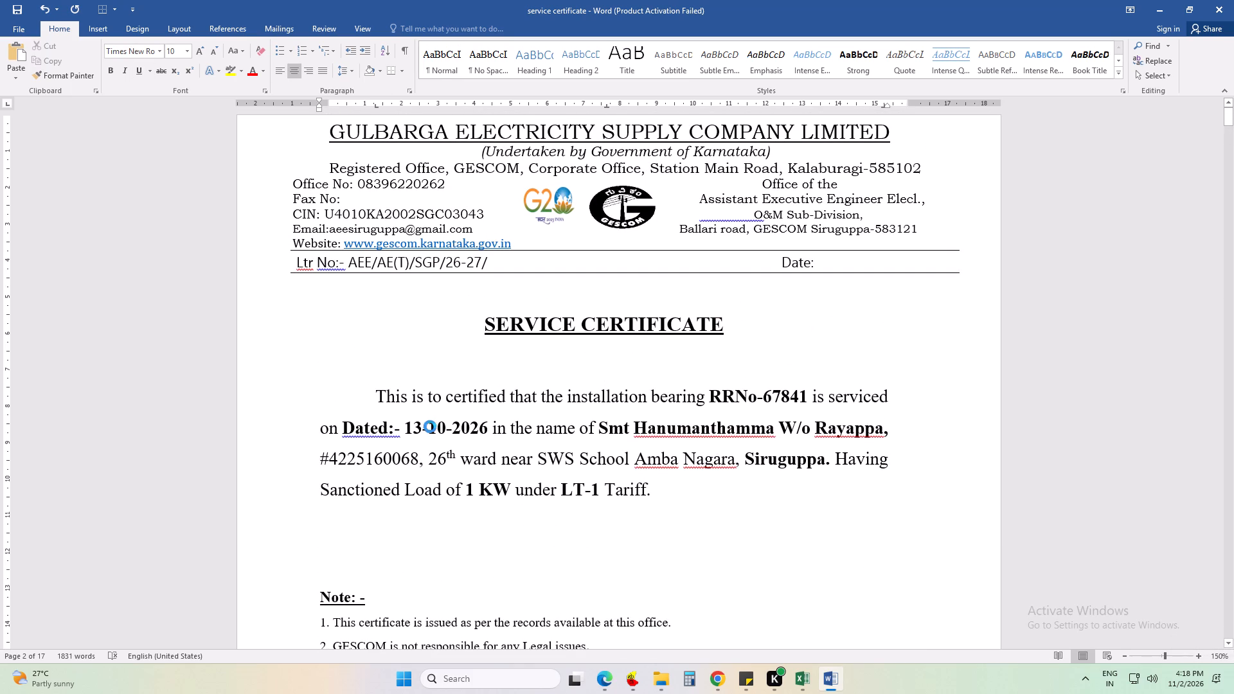
Select the digits of the RR number in the first-page certificate's opening sentence.
click(729, 396)
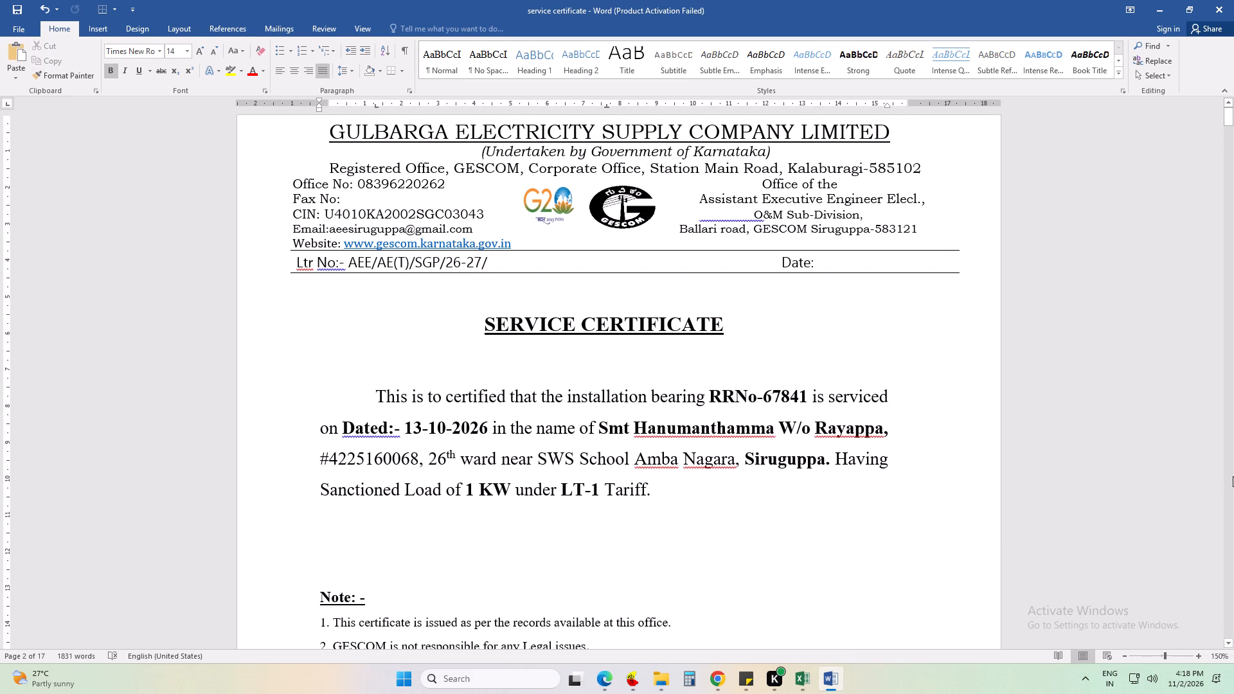
key(Right)
key(Right)
key(Right)
key(shift+Right)
key(shift+Right)
key(shift+Right)
key(shift+Right)
key(shift+Right)
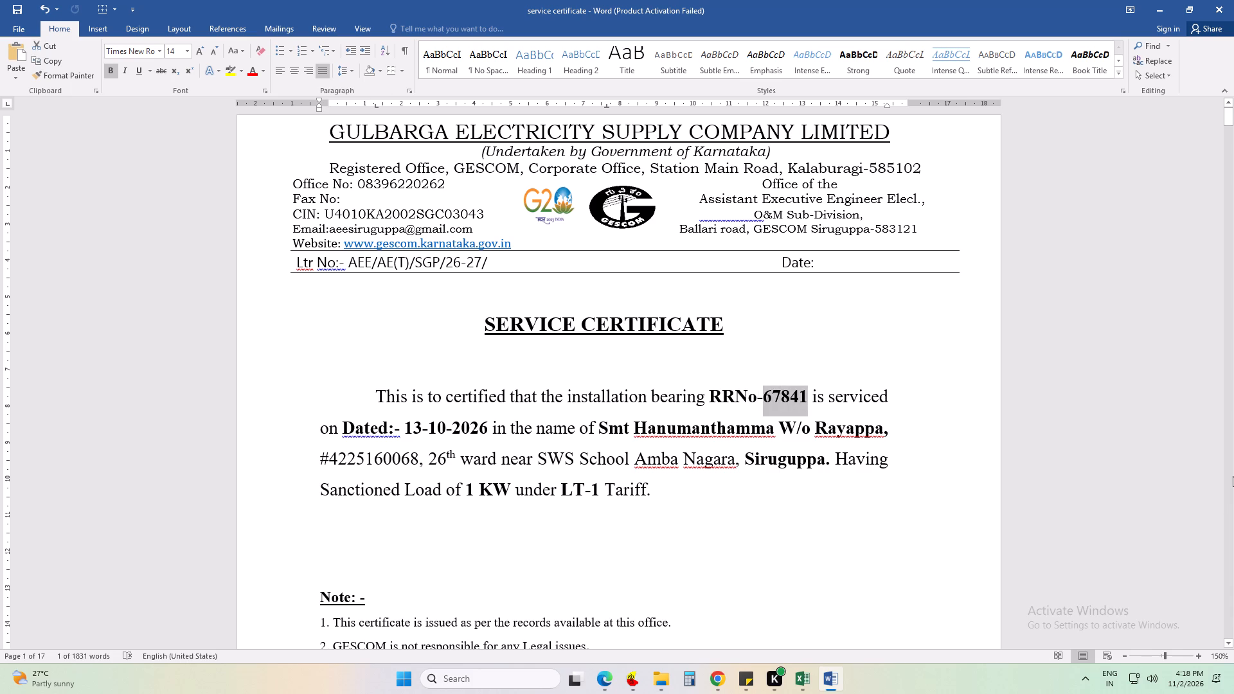
In File Explorer, search D:\Nagarathna\nagarathna for "reli" and open the document "relive forward cl letter (AEE letter pad)".
click(669, 679)
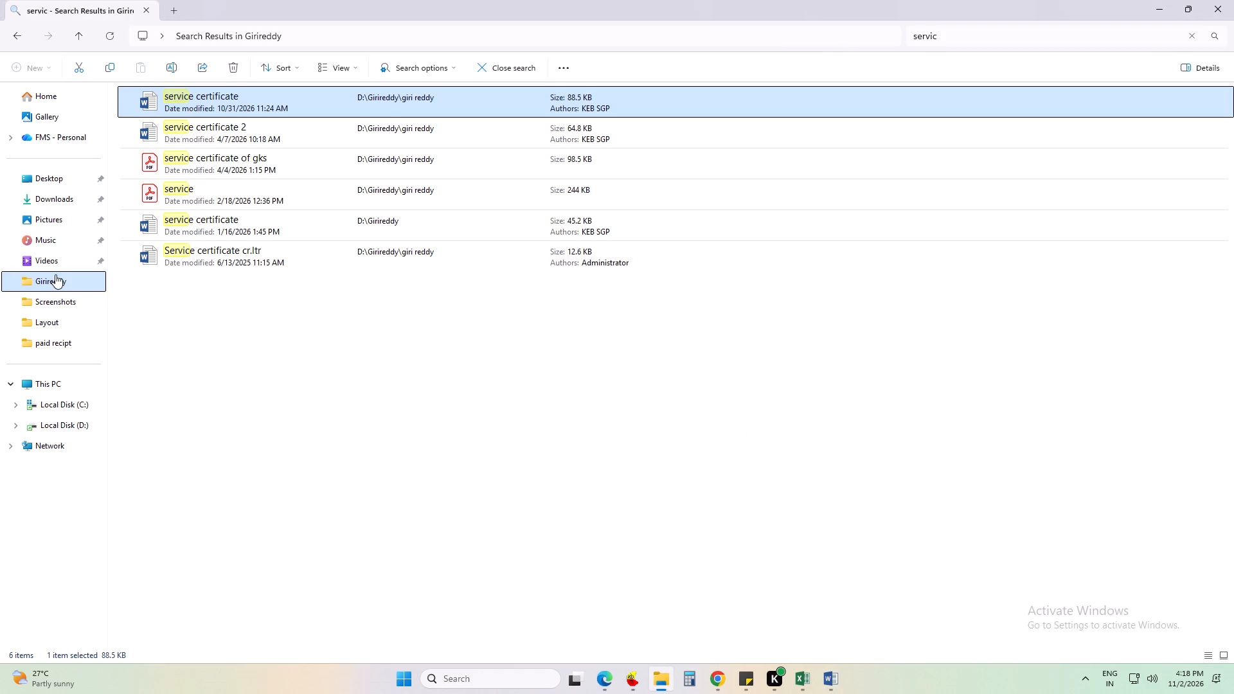
click(55, 274)
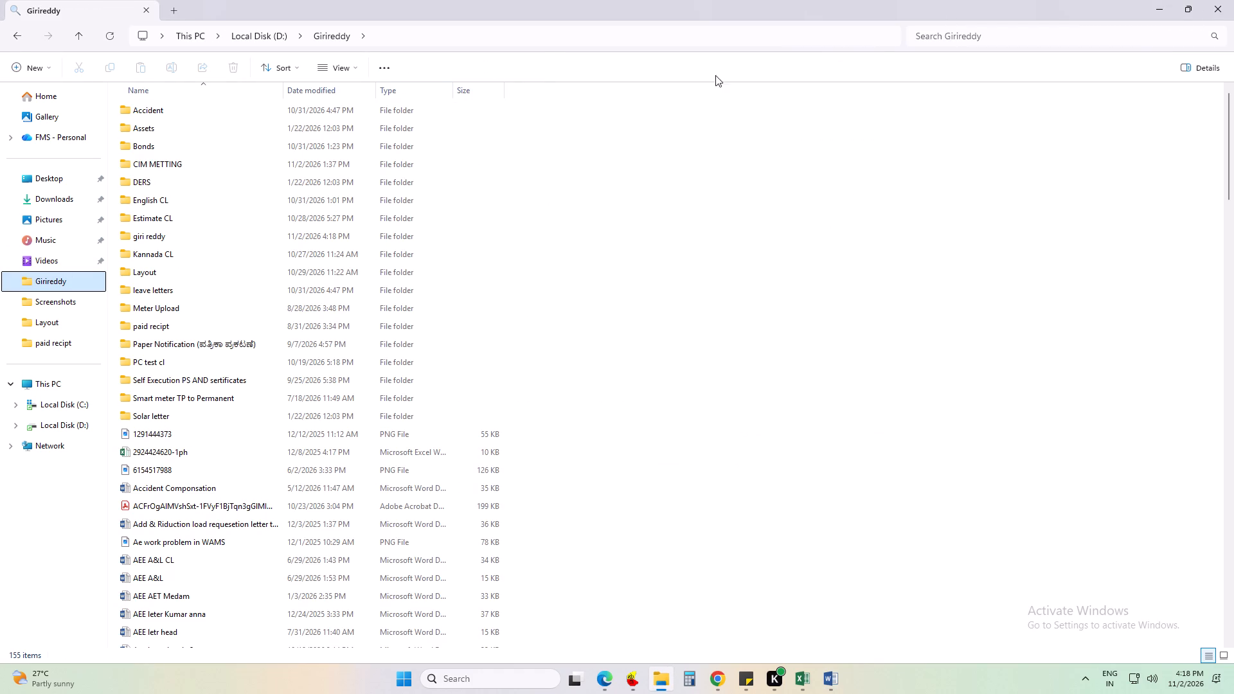
click(63, 420)
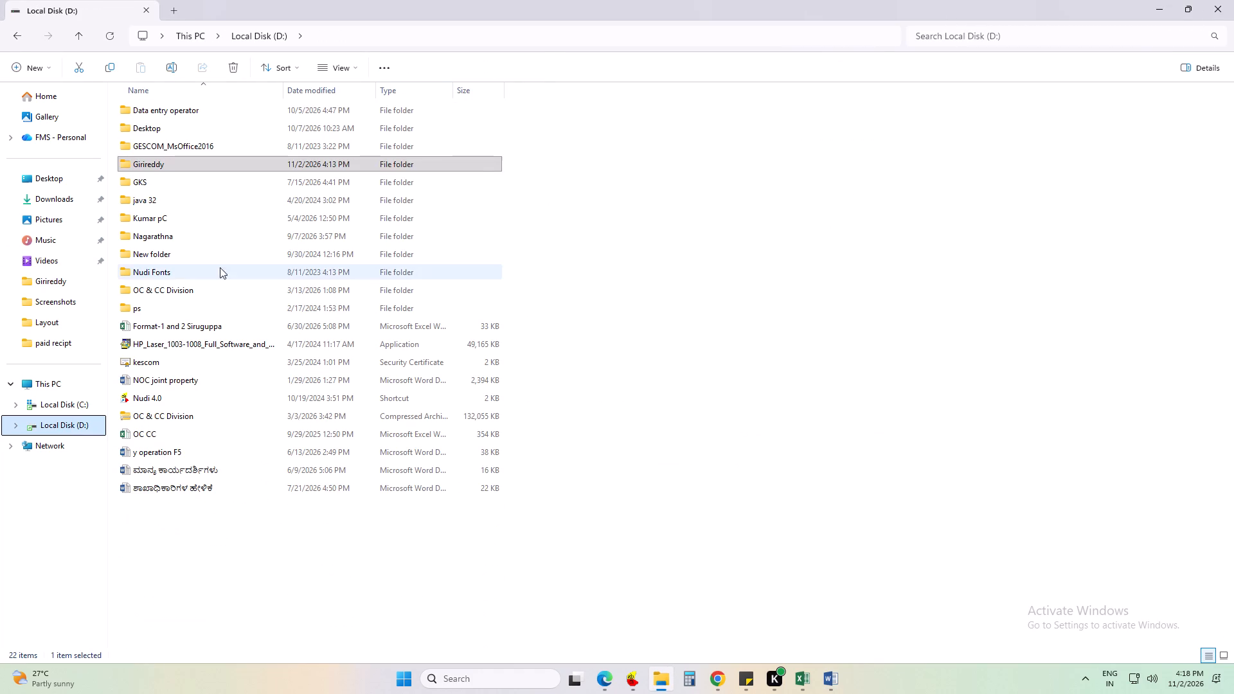
double_click(197, 238)
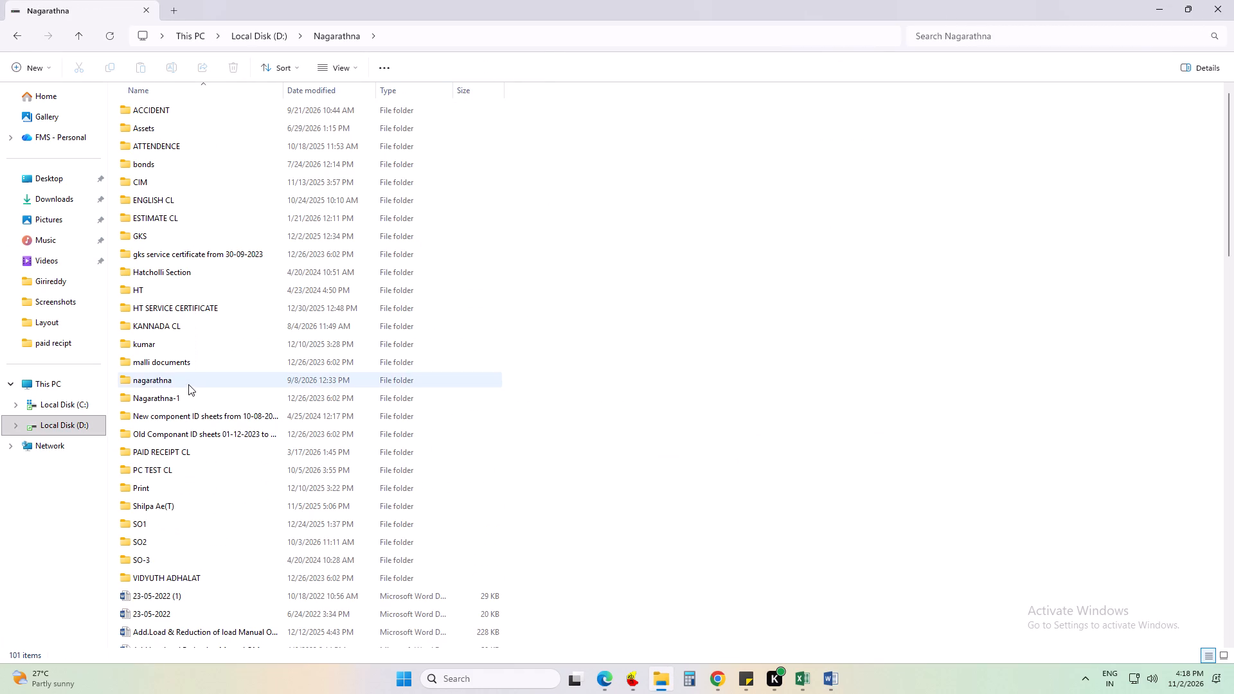
double_click(181, 391)
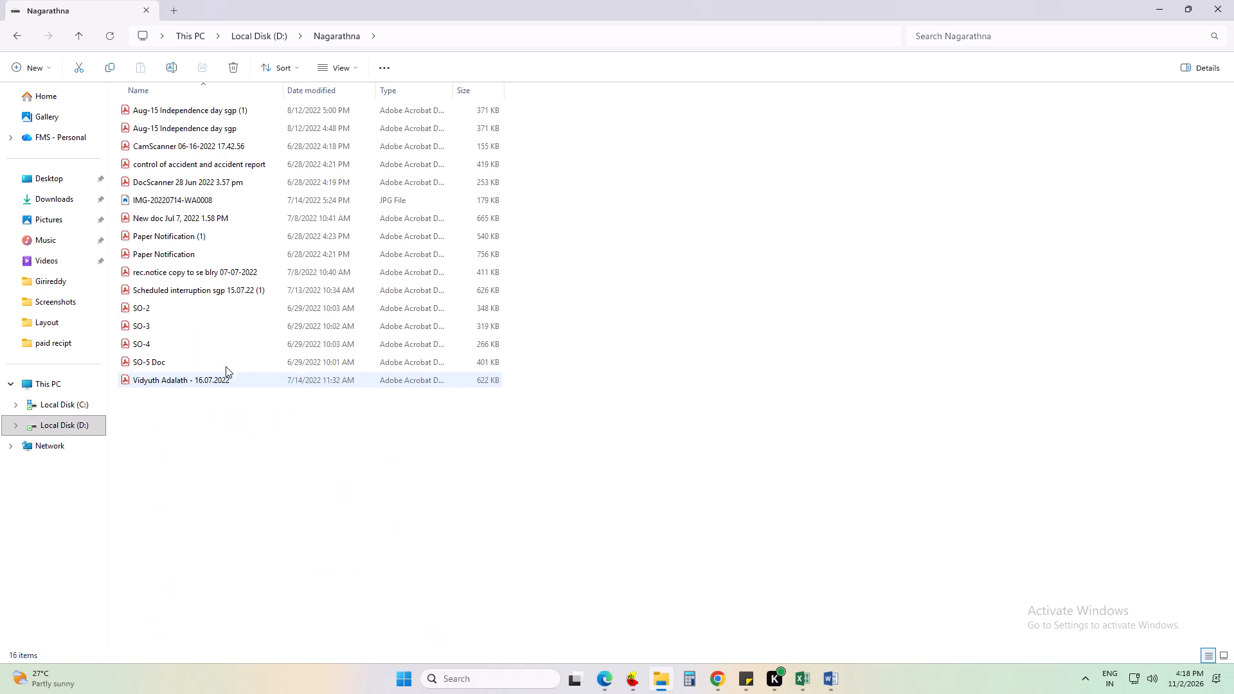
click(343, 34)
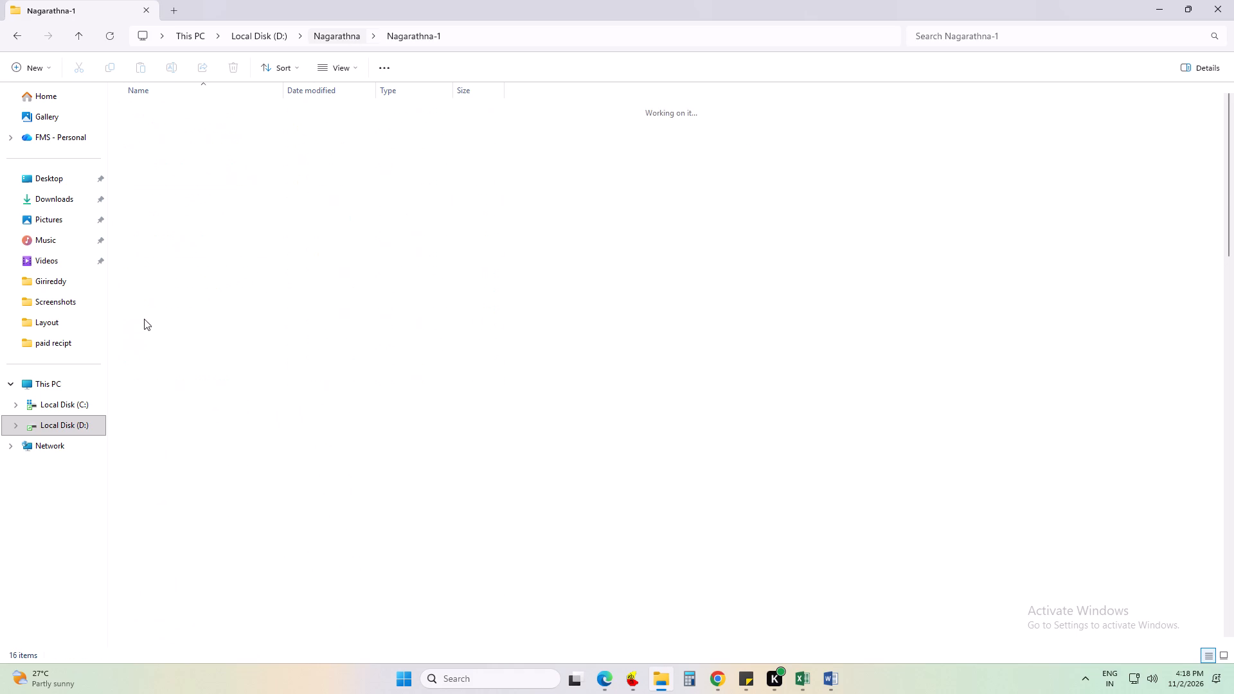
double_click(178, 375)
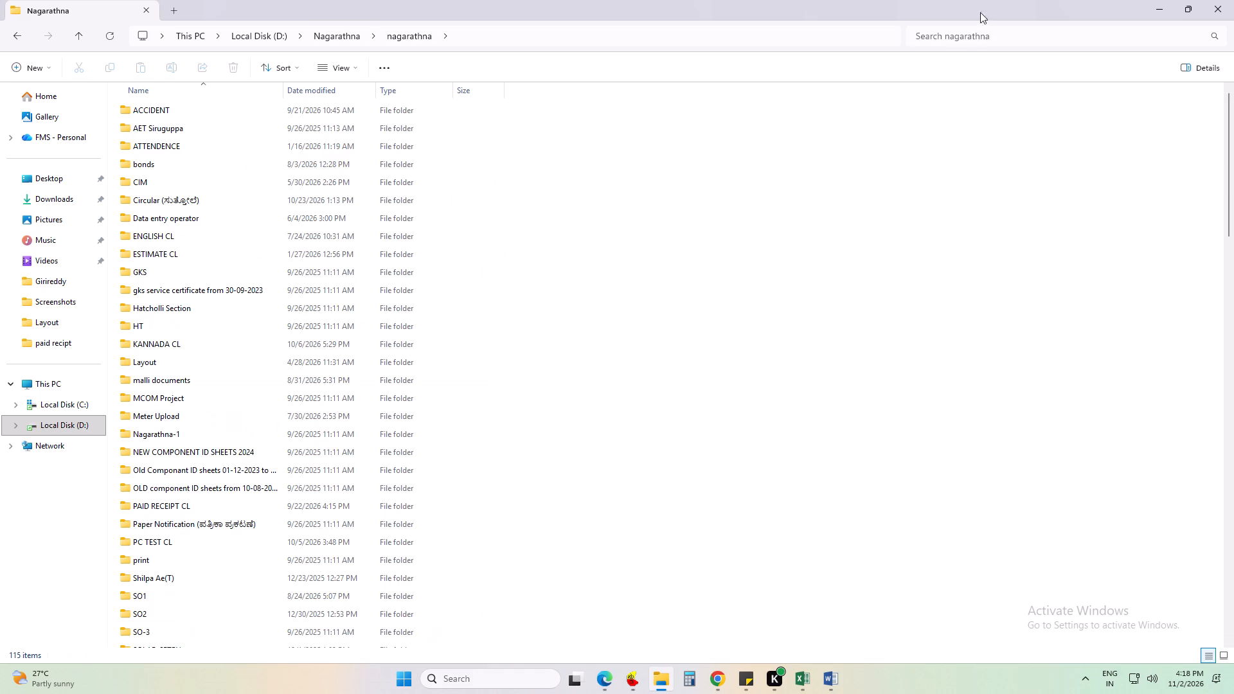
click(916, 43)
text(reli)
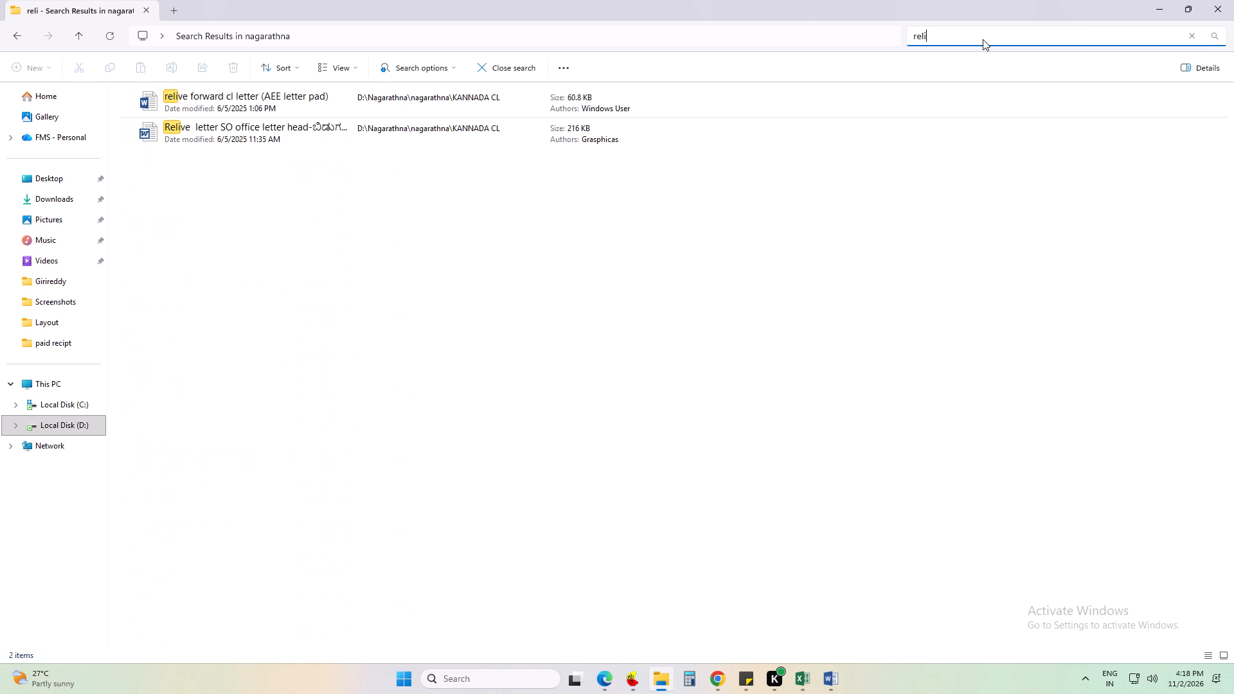
double_click(270, 107)
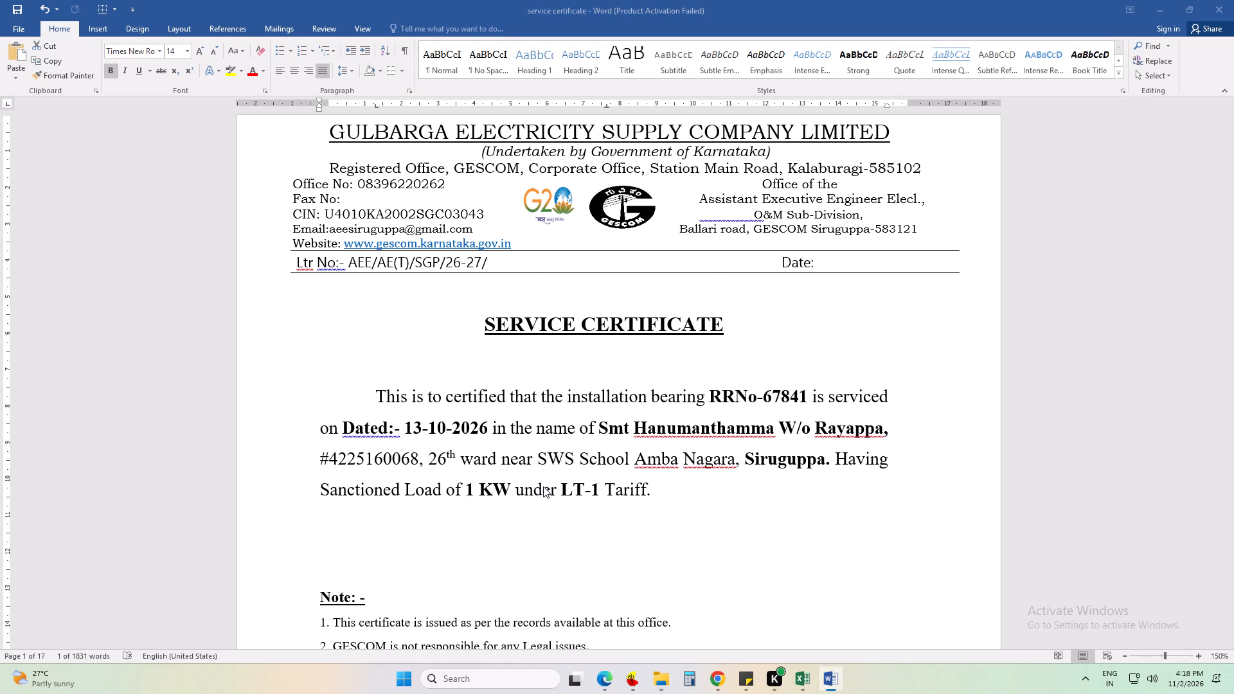
Look through the Kannada relieving forward letters in the open document, covering their subject, reference and body text.
scroll(578, 506, down, 2)
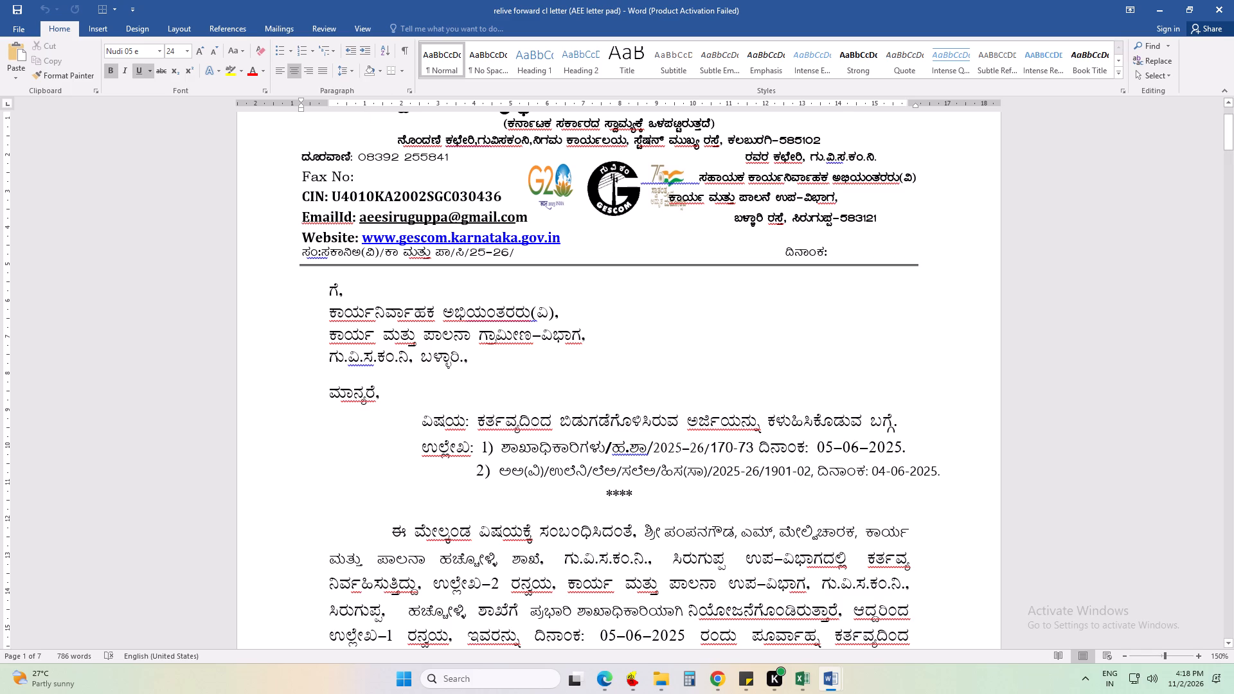
scroll(632, 403, down, 9)
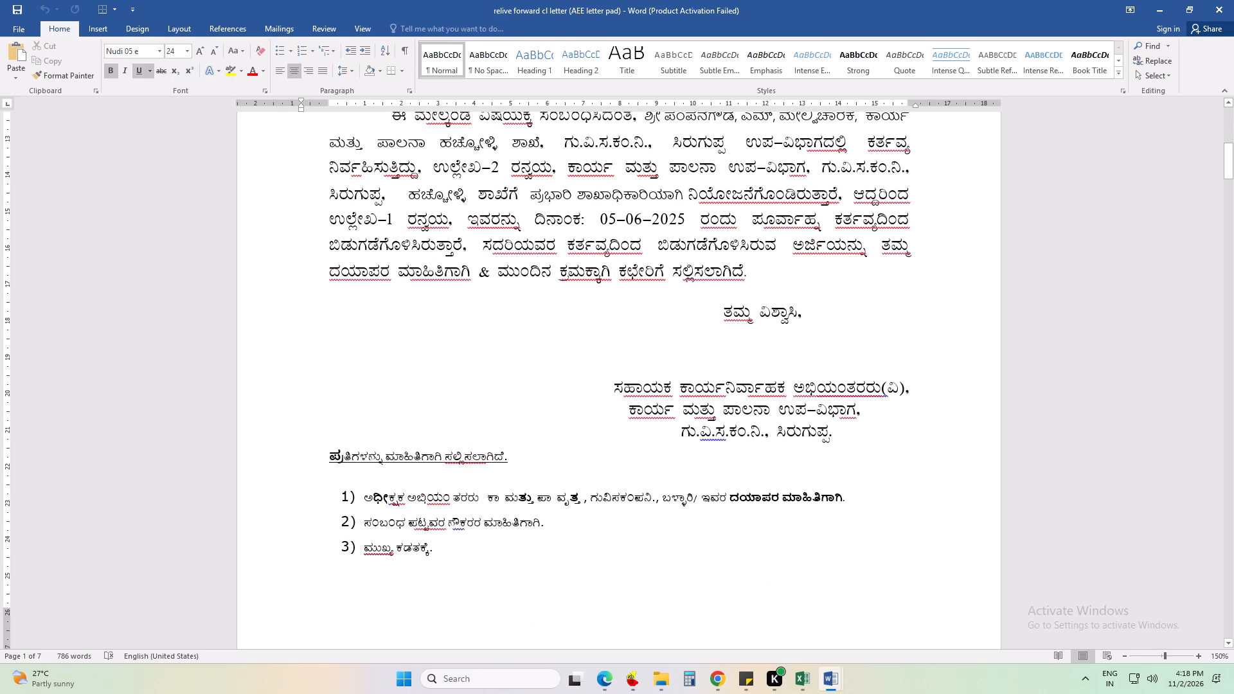
scroll(520, 433, down, 7)
scroll(515, 438, up, 1)
scroll(515, 438, down, 15)
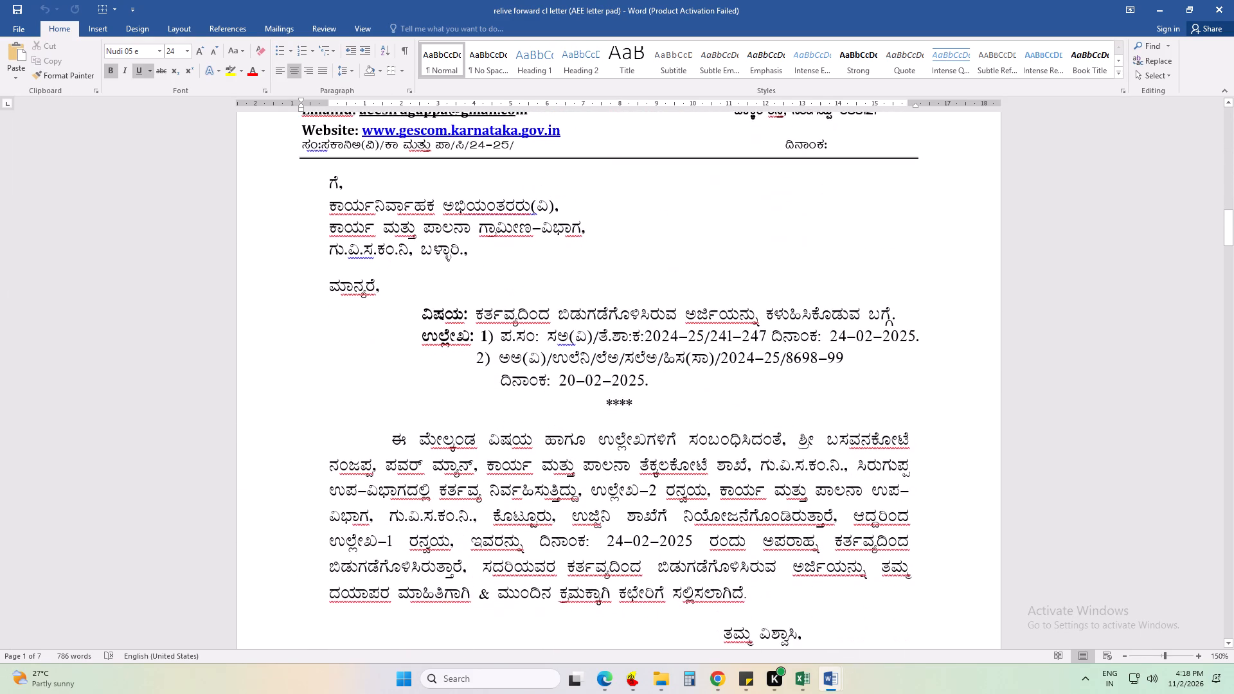
scroll(544, 452, down, 4)
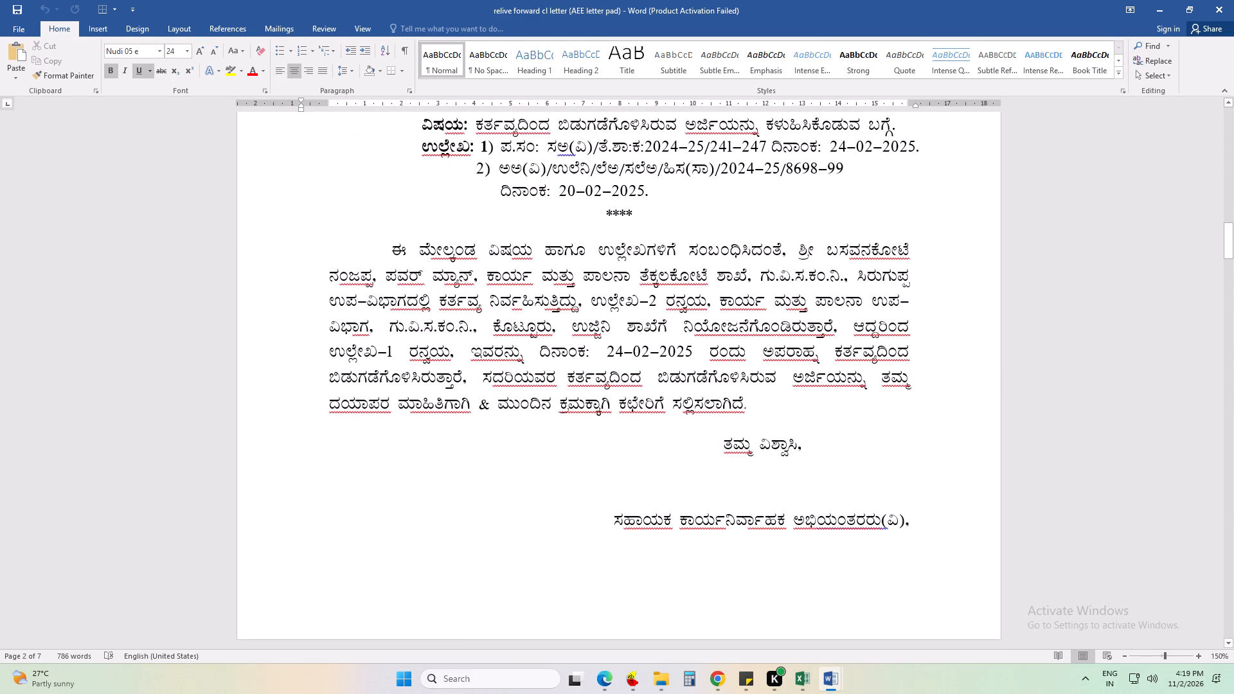
scroll(706, 281, up, 6)
scroll(706, 281, down, 11)
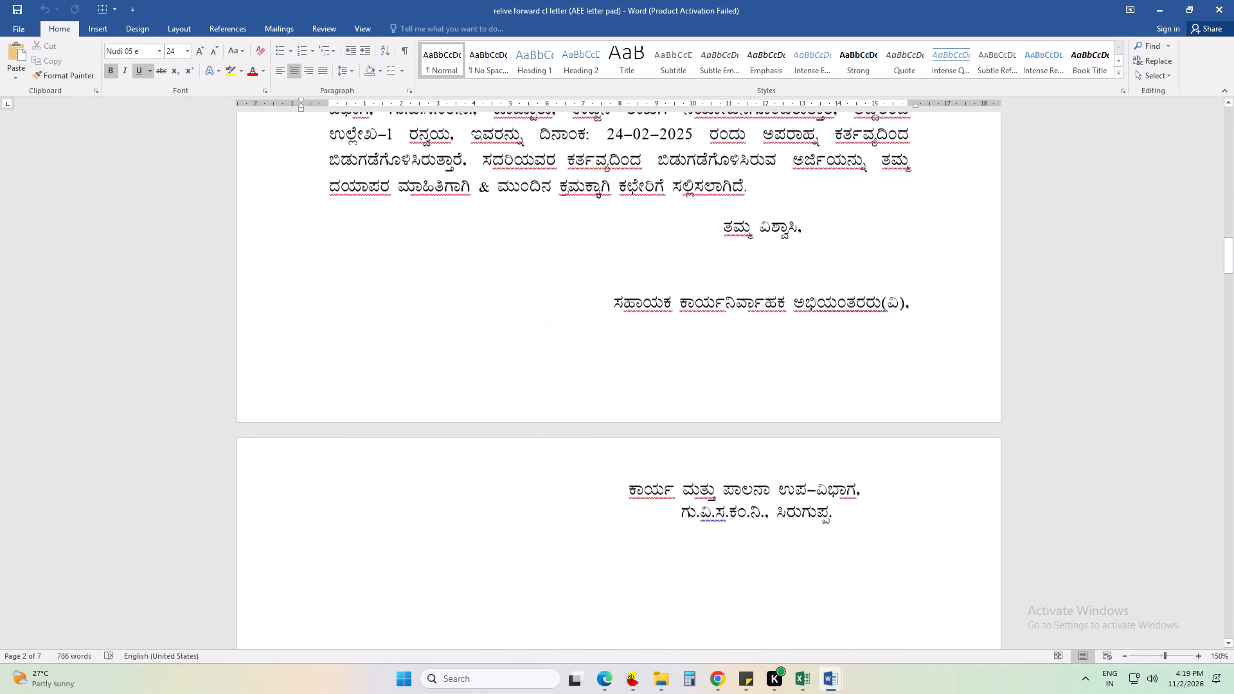
scroll(706, 281, down, 17)
scroll(632, 444, down, 6)
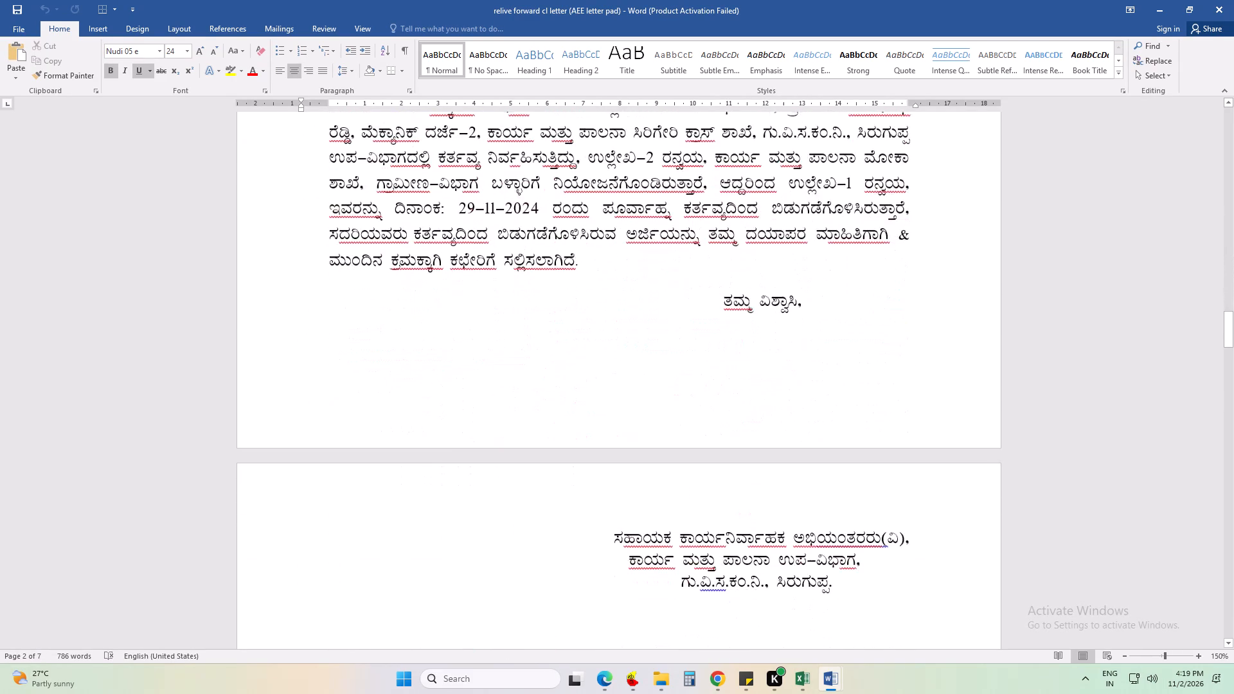
scroll(630, 446, down, 6)
scroll(630, 446, up, 9)
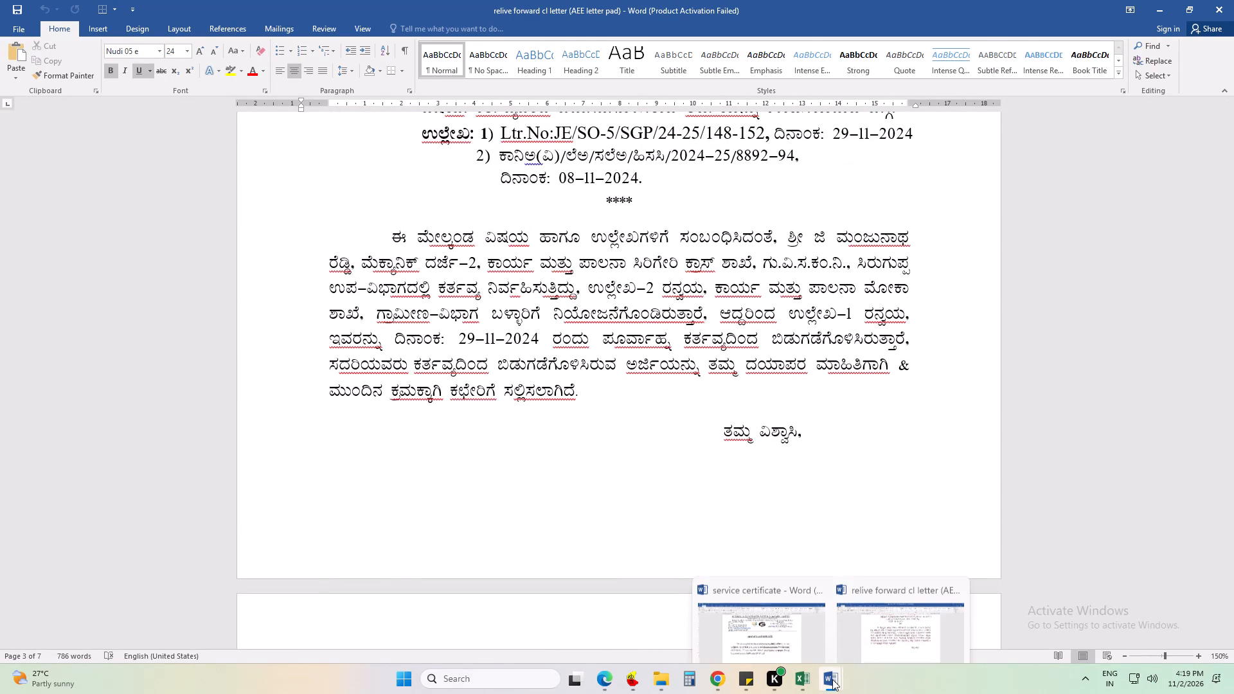
Return to the service certificate document, replace the selected RR number digits with AEH and the new number, and save.
click(780, 628)
scroll(449, 368, up, 6)
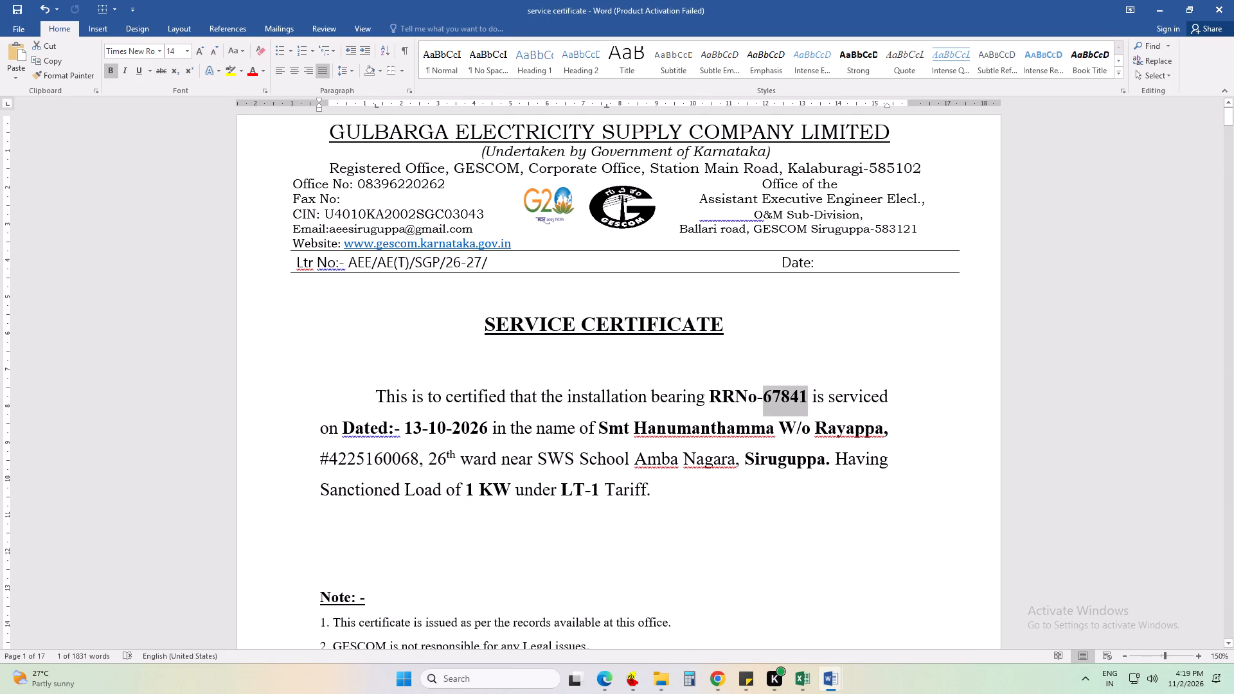
scroll(449, 368, up, 3)
key(Delete)
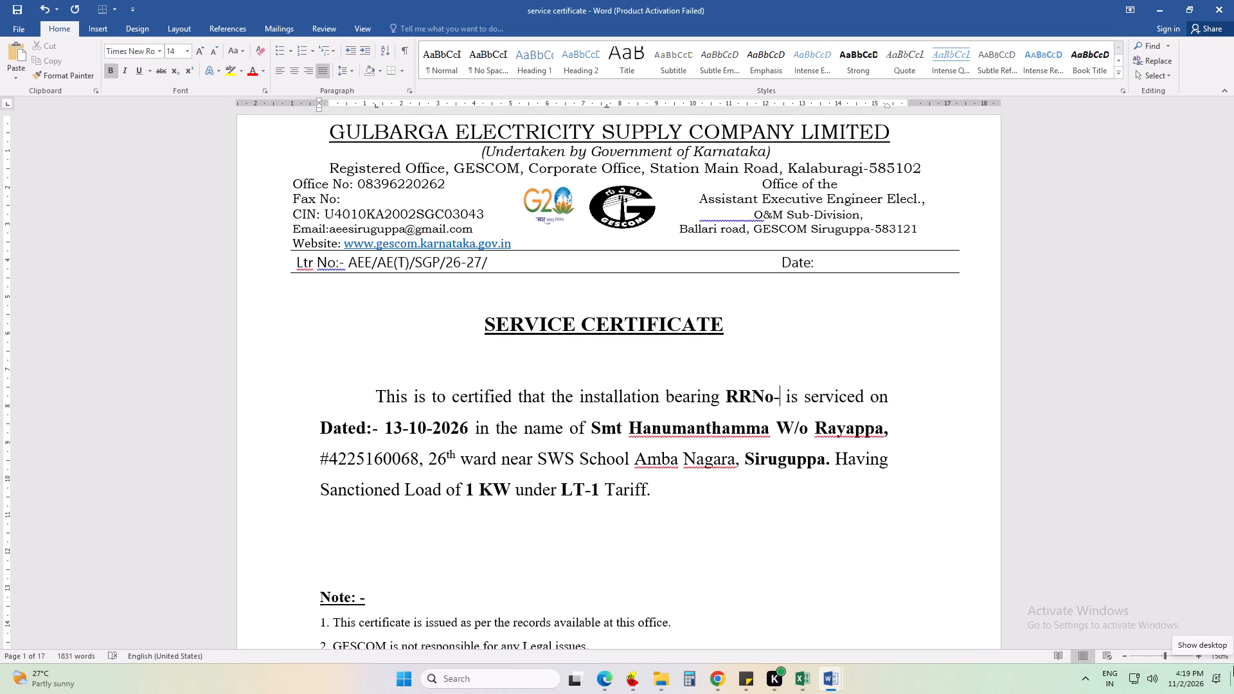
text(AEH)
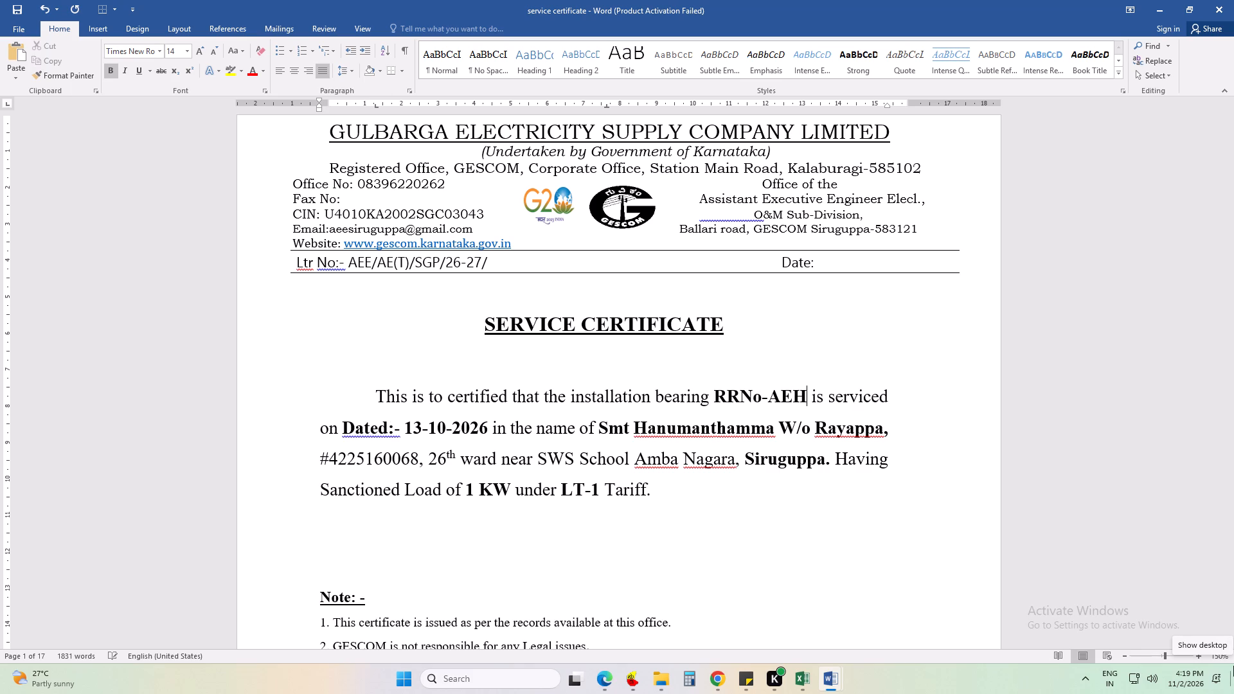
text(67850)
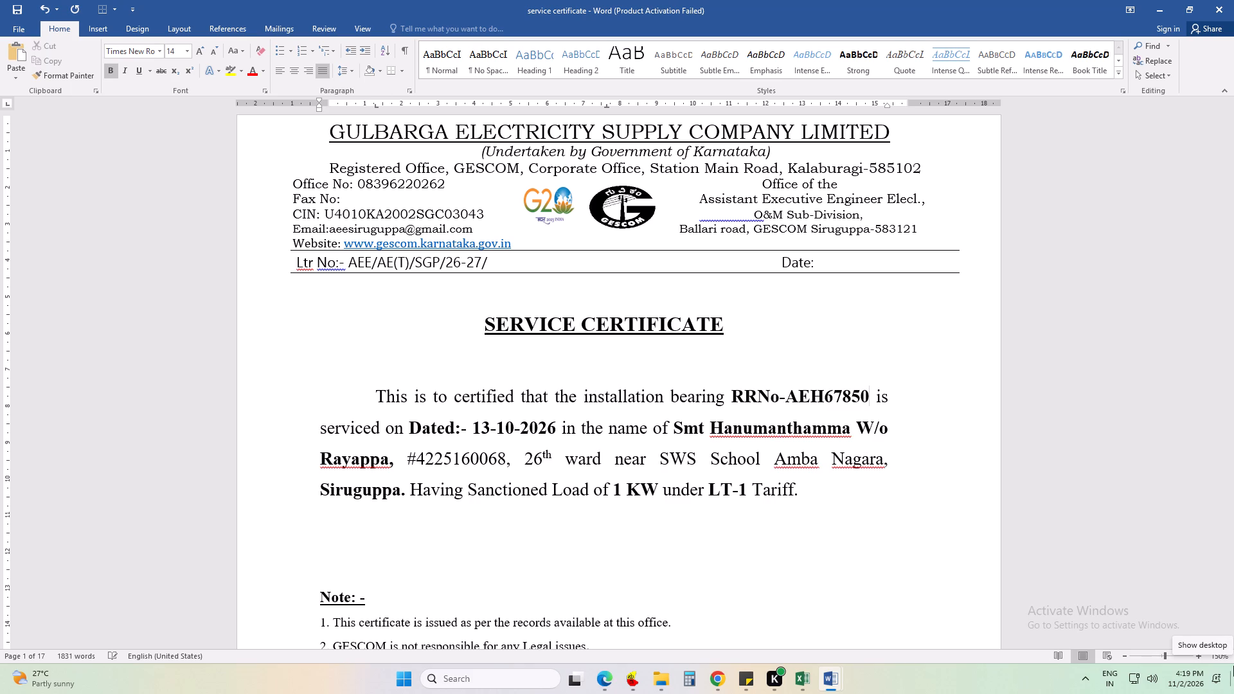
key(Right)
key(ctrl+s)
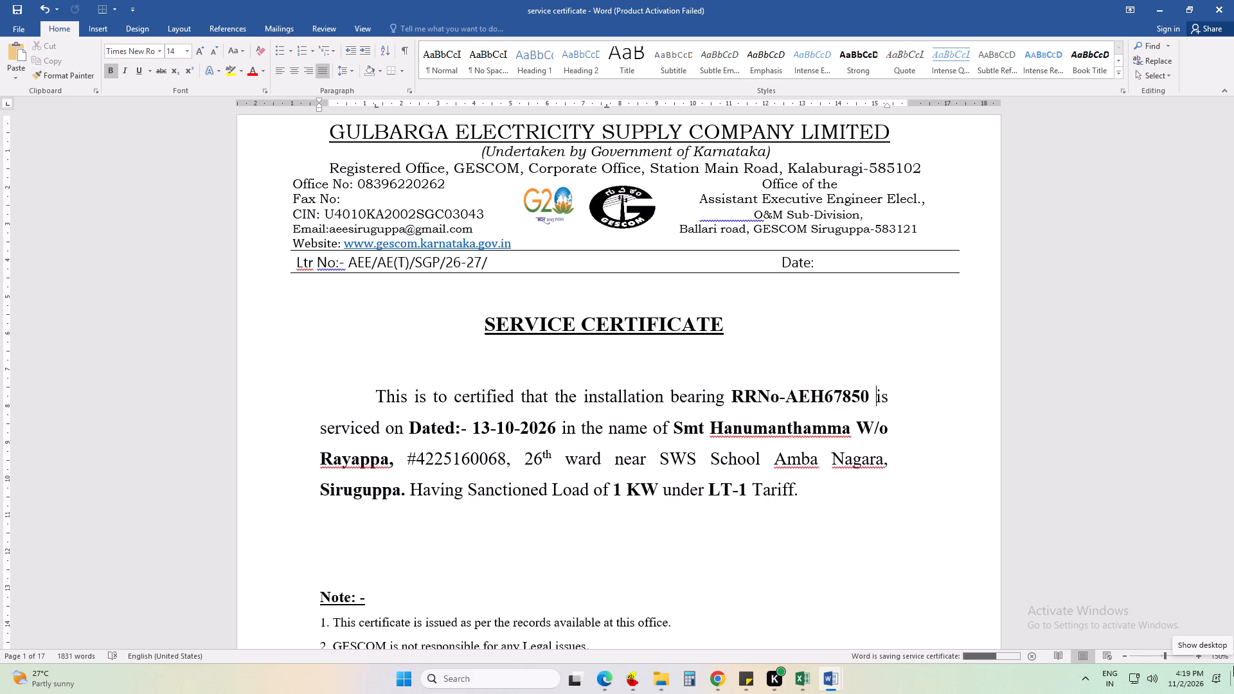
Check the RR number and the service date in the first-page certificate's opening sentence, and save the document.
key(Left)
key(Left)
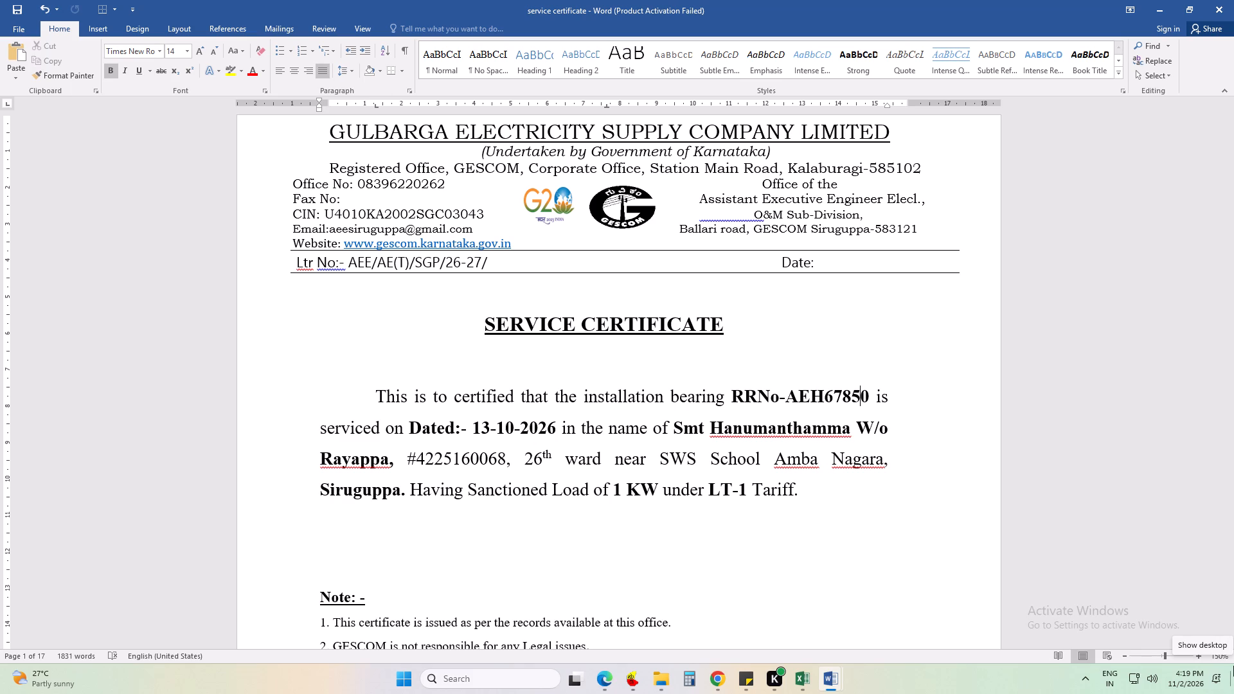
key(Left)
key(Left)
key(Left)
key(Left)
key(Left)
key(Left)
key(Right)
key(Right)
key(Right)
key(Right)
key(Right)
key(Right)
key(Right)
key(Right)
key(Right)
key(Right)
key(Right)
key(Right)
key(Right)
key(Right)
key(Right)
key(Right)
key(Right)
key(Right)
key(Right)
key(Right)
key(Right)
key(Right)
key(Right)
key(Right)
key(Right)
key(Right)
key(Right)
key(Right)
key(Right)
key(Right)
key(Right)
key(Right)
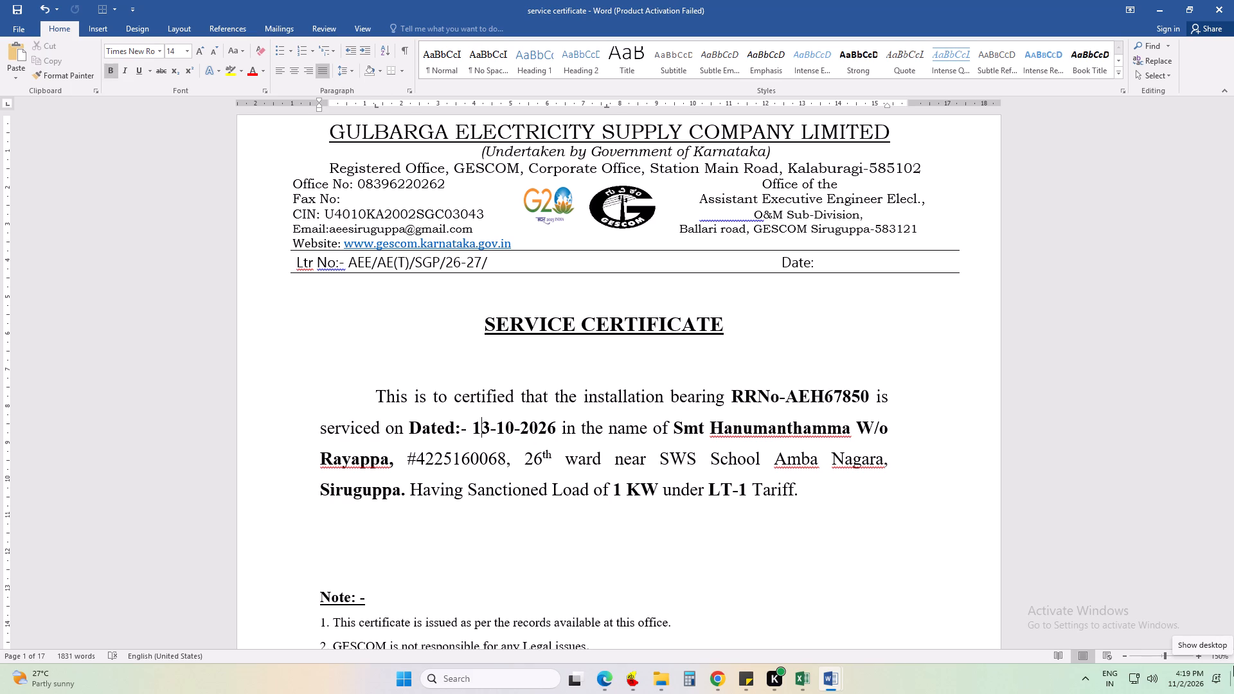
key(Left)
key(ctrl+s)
Change the title before the consumer's name from Smt to Sri in the first-page certificate.
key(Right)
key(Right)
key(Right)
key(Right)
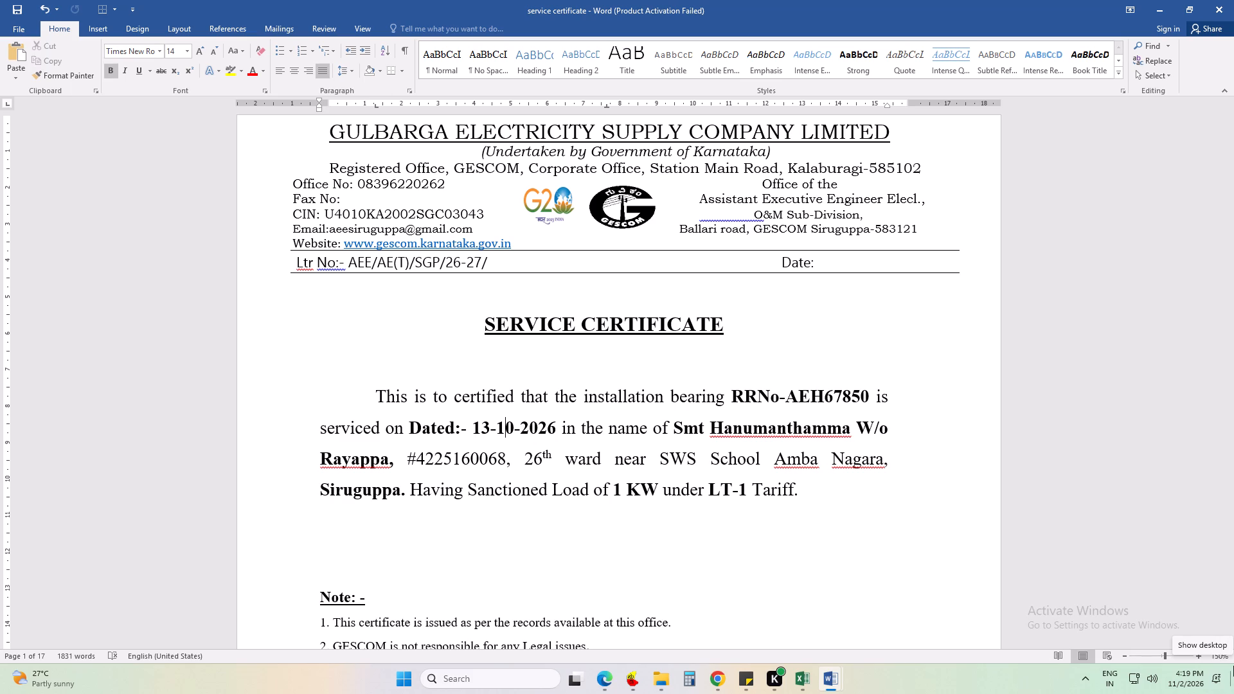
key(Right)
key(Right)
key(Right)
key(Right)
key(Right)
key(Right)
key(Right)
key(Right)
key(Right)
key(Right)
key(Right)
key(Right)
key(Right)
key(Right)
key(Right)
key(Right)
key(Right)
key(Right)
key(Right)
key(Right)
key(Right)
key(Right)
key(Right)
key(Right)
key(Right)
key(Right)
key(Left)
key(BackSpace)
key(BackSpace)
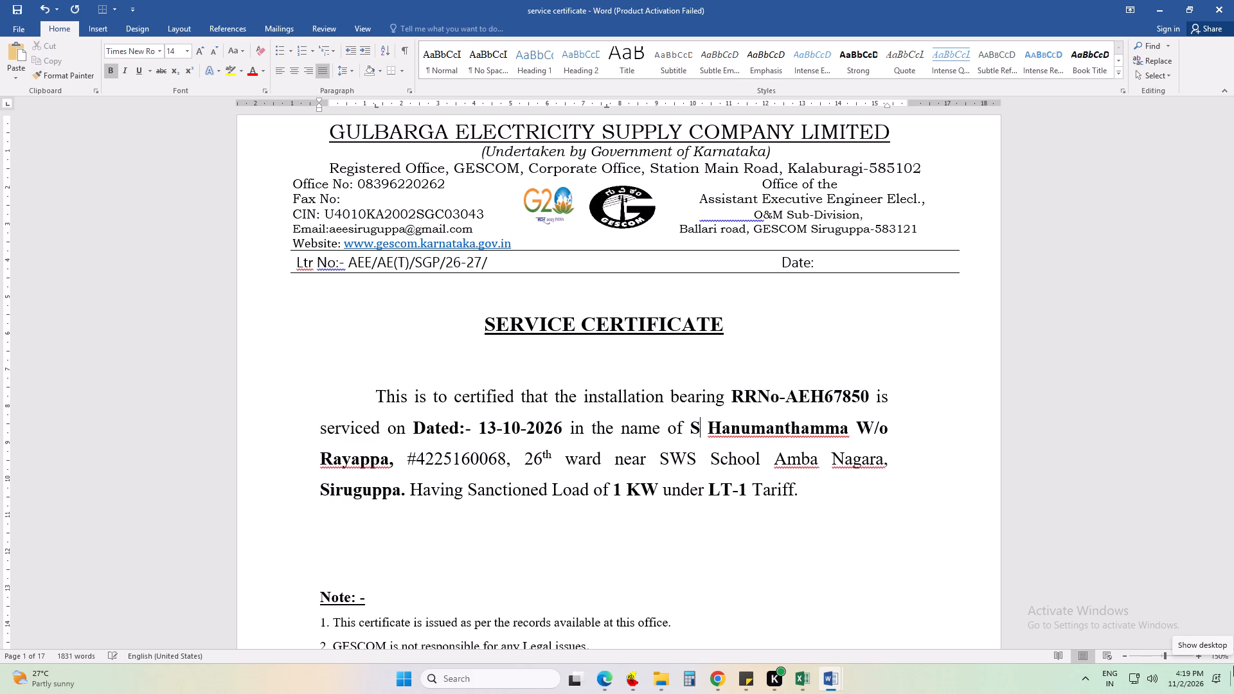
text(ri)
Replace the consumer's name after Sri with the new consumer's name and initials, keeping a single space after it.
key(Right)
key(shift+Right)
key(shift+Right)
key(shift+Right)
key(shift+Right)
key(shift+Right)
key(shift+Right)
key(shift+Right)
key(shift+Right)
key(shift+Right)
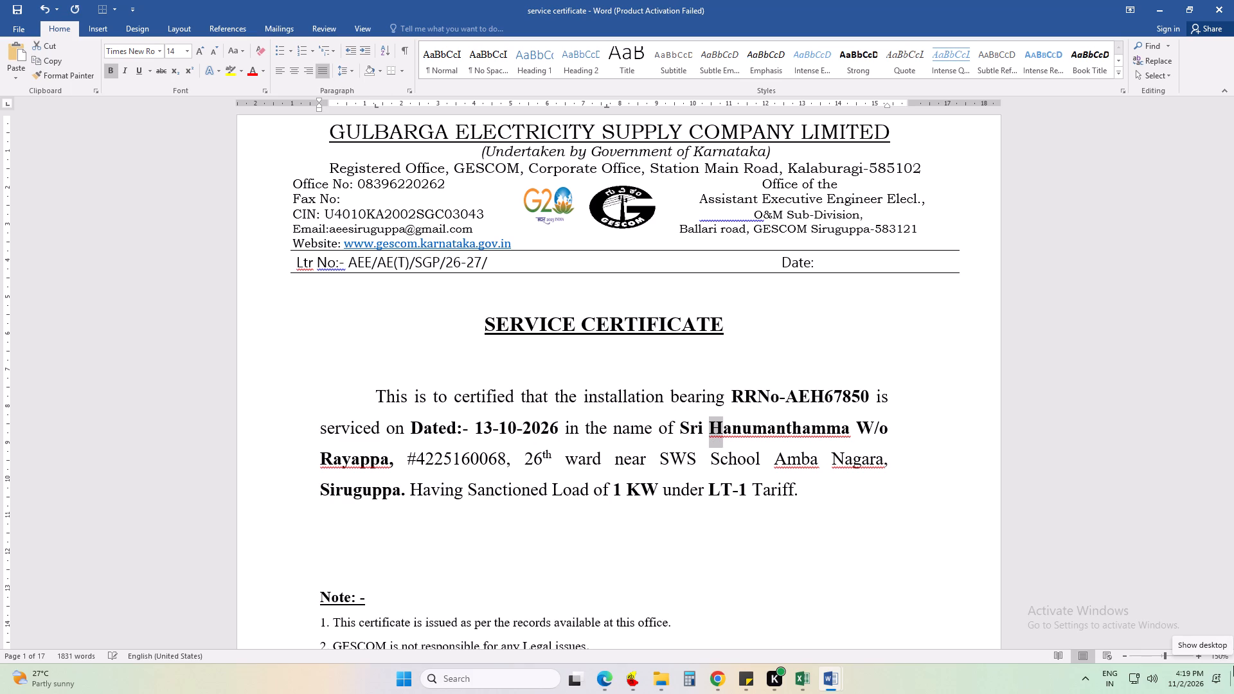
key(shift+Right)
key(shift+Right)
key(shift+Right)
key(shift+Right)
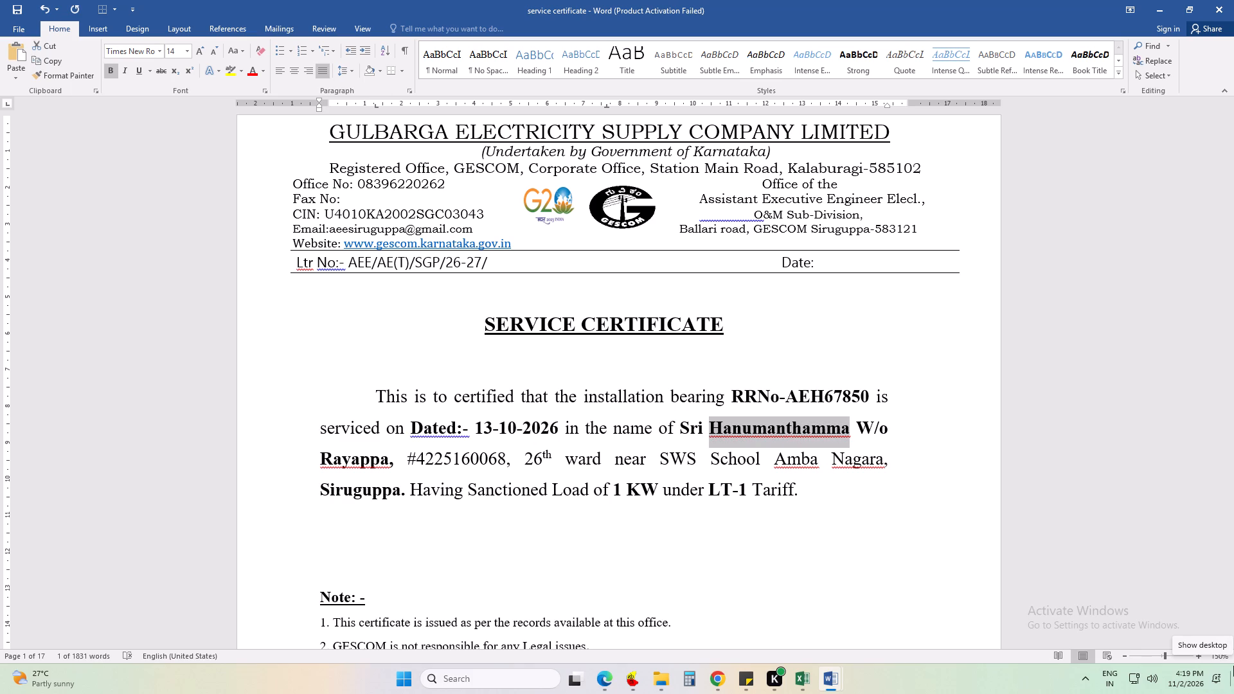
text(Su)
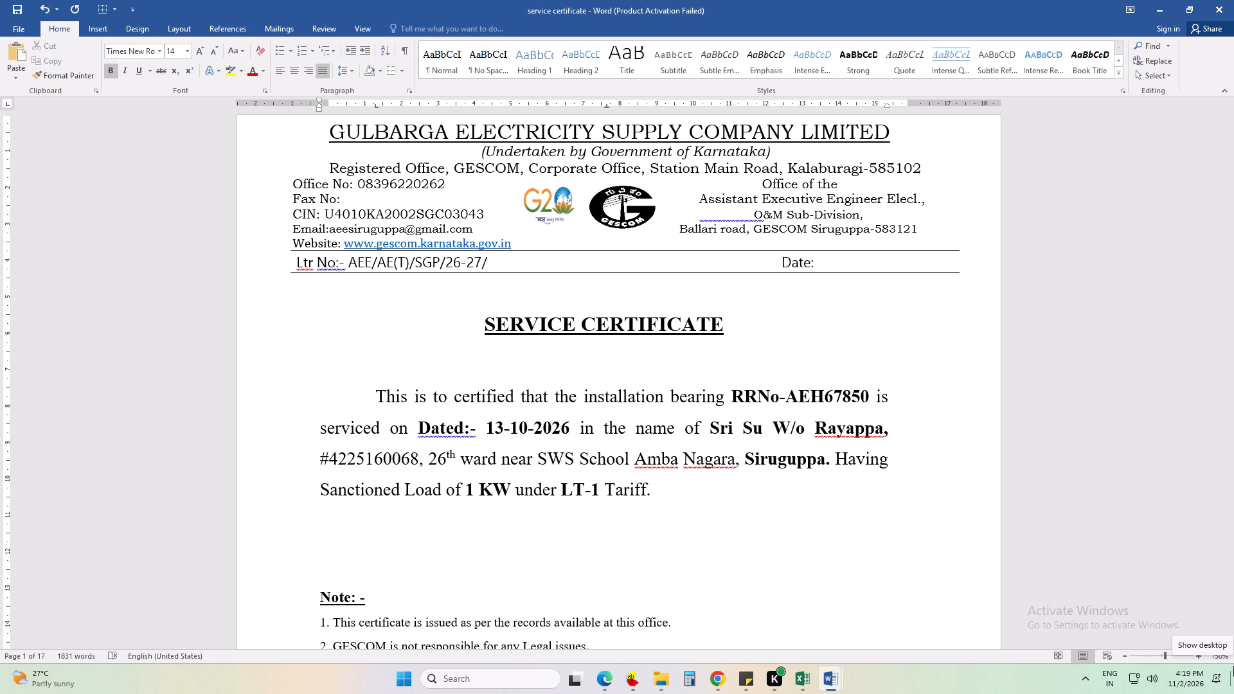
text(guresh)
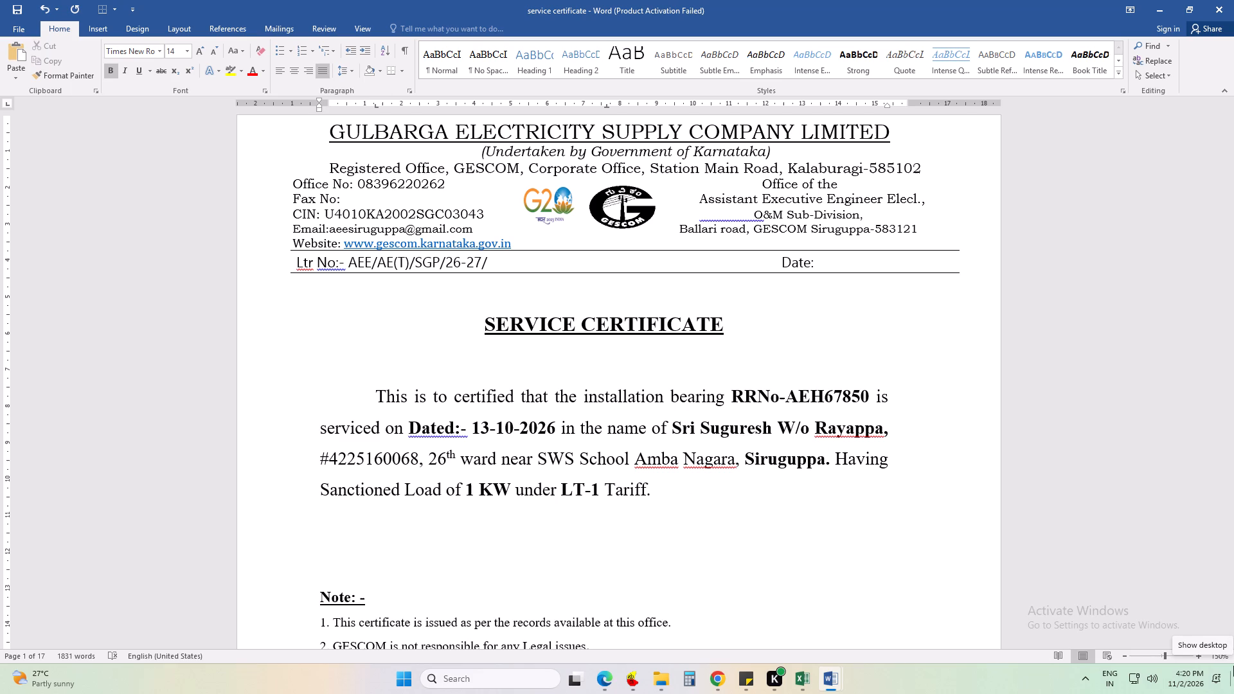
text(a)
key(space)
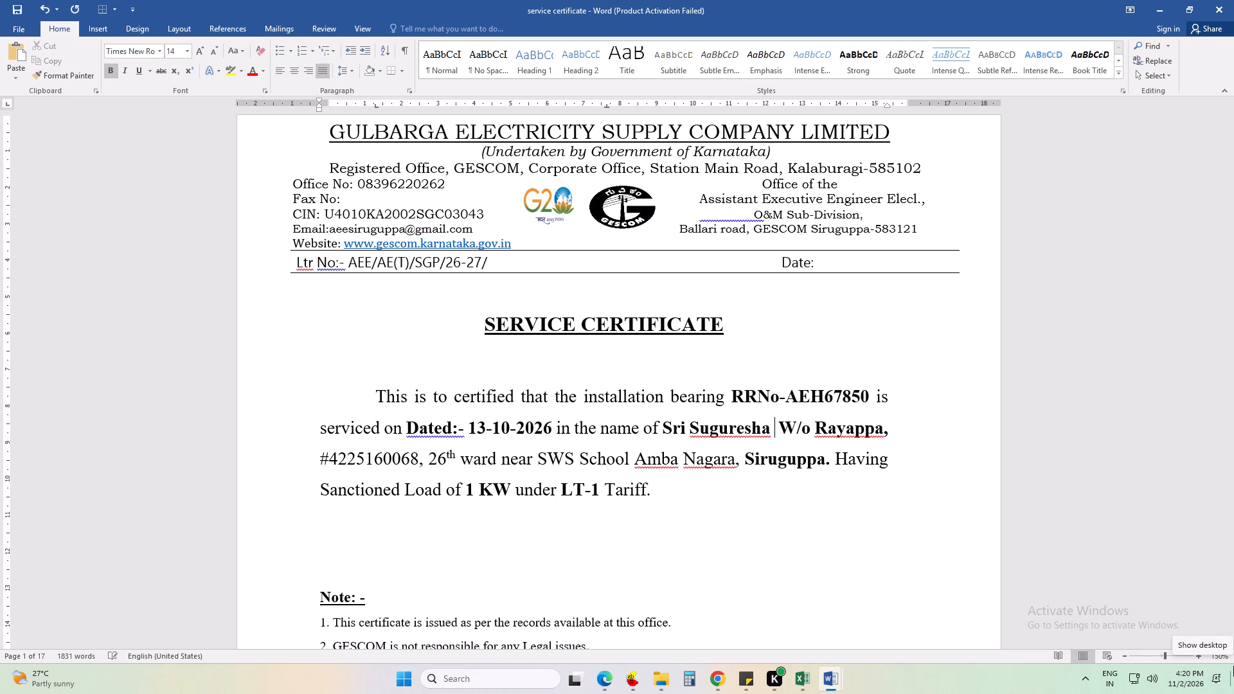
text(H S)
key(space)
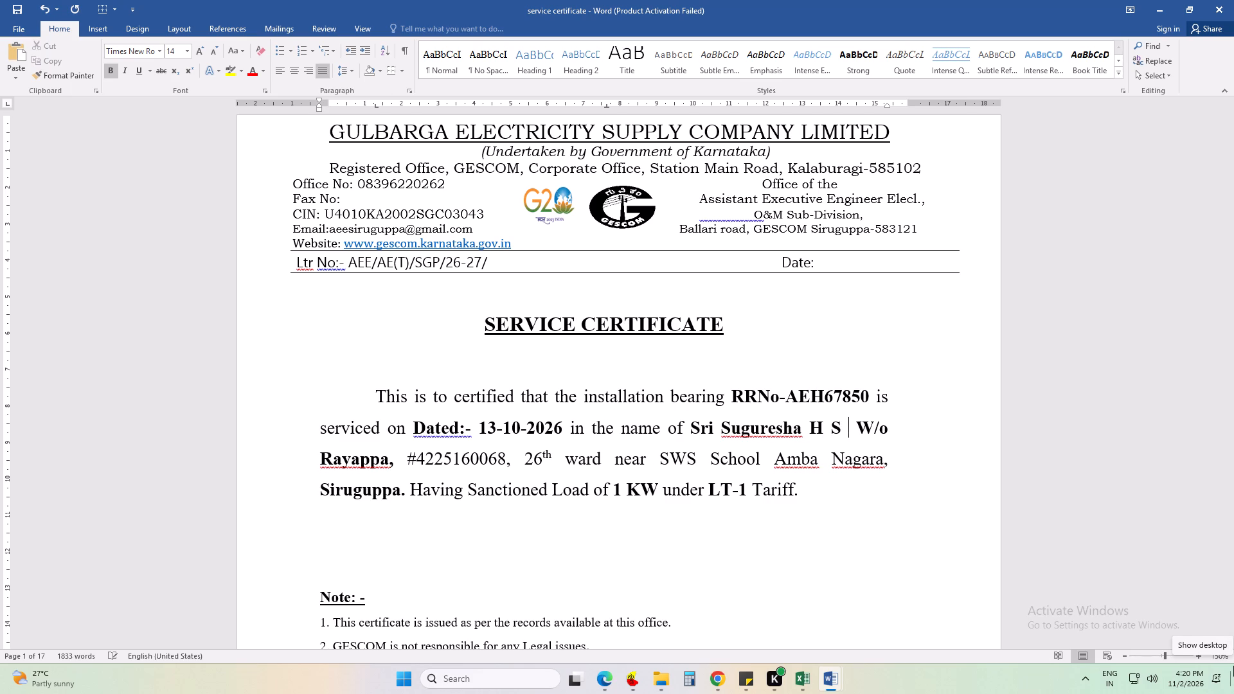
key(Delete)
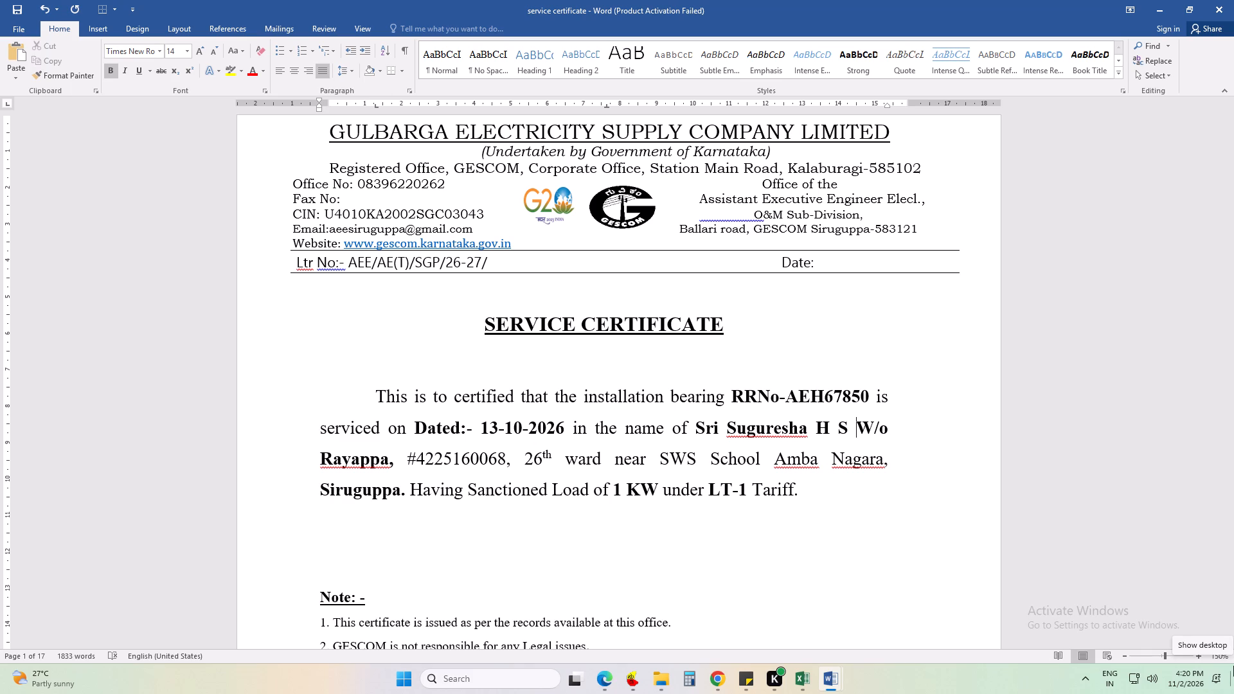
Change the relationship after the new consumer's name from W/o to S/o.
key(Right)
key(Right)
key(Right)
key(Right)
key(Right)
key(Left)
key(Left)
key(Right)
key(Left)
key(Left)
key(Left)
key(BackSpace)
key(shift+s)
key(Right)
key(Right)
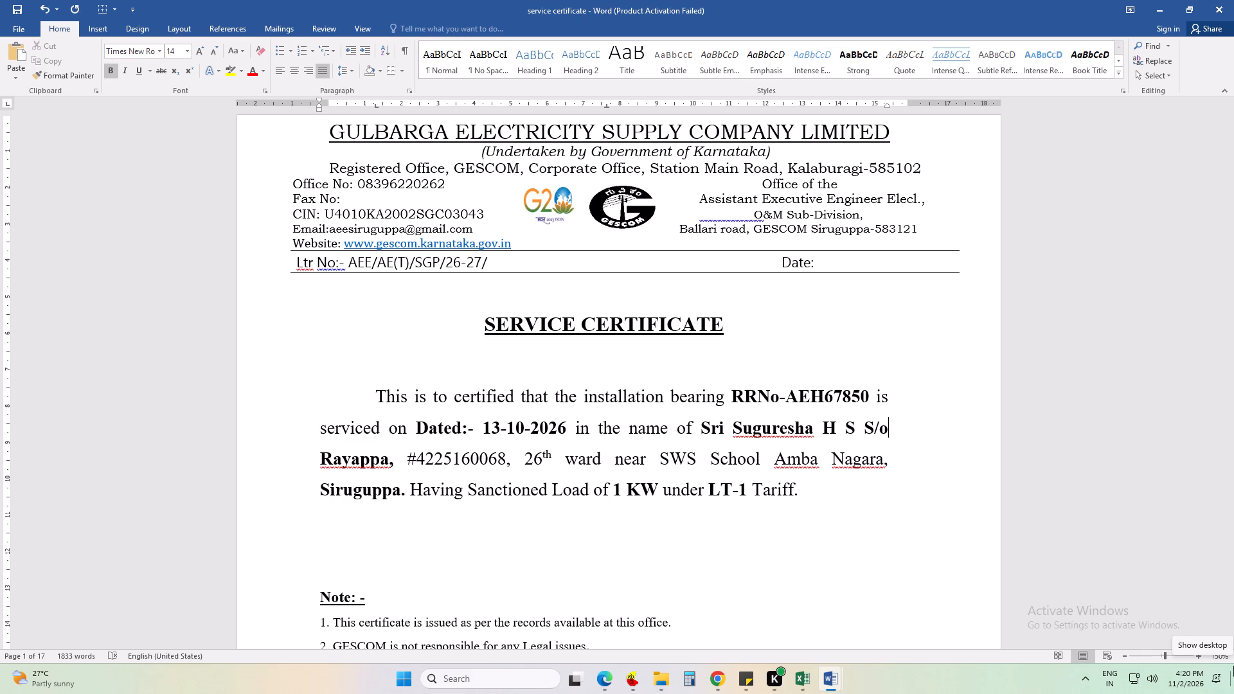
Replace the parent's name after S/o with the new parent's name and the initials H S in the first-page certificate.
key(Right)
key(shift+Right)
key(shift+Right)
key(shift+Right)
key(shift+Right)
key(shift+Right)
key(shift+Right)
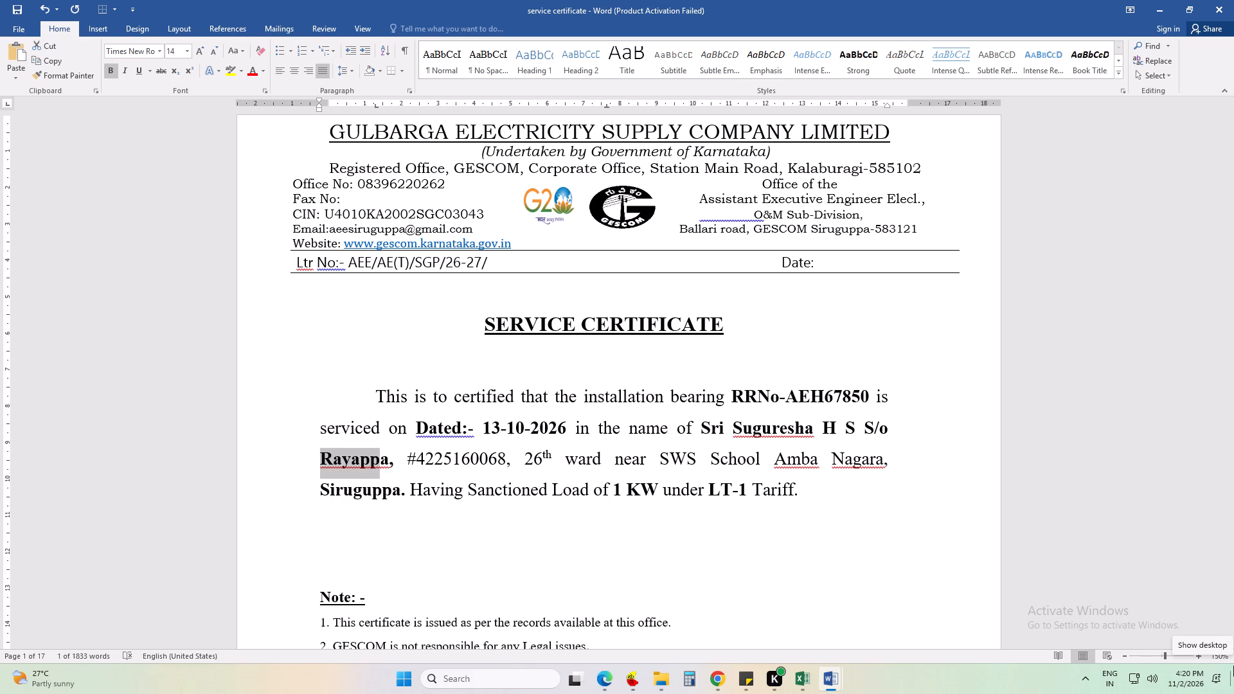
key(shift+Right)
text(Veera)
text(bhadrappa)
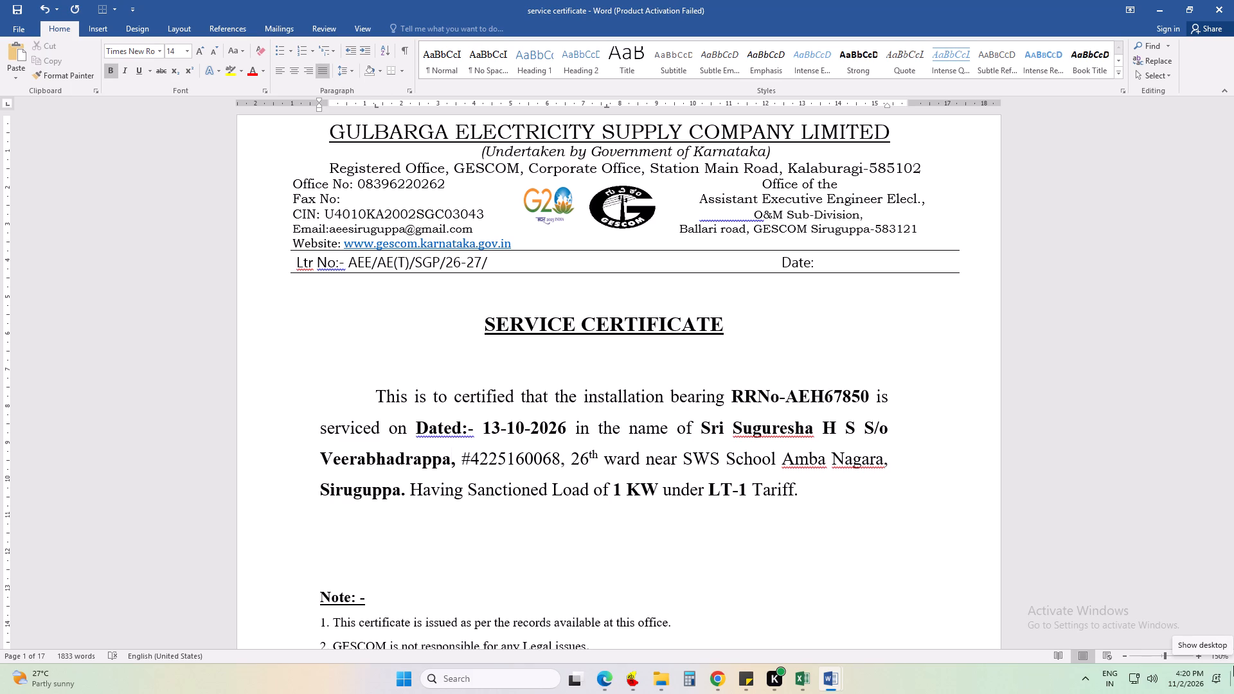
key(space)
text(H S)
Replace the consumer's address between the parent's name and Siruguppa with the new ward and nearby layout, and save the document.
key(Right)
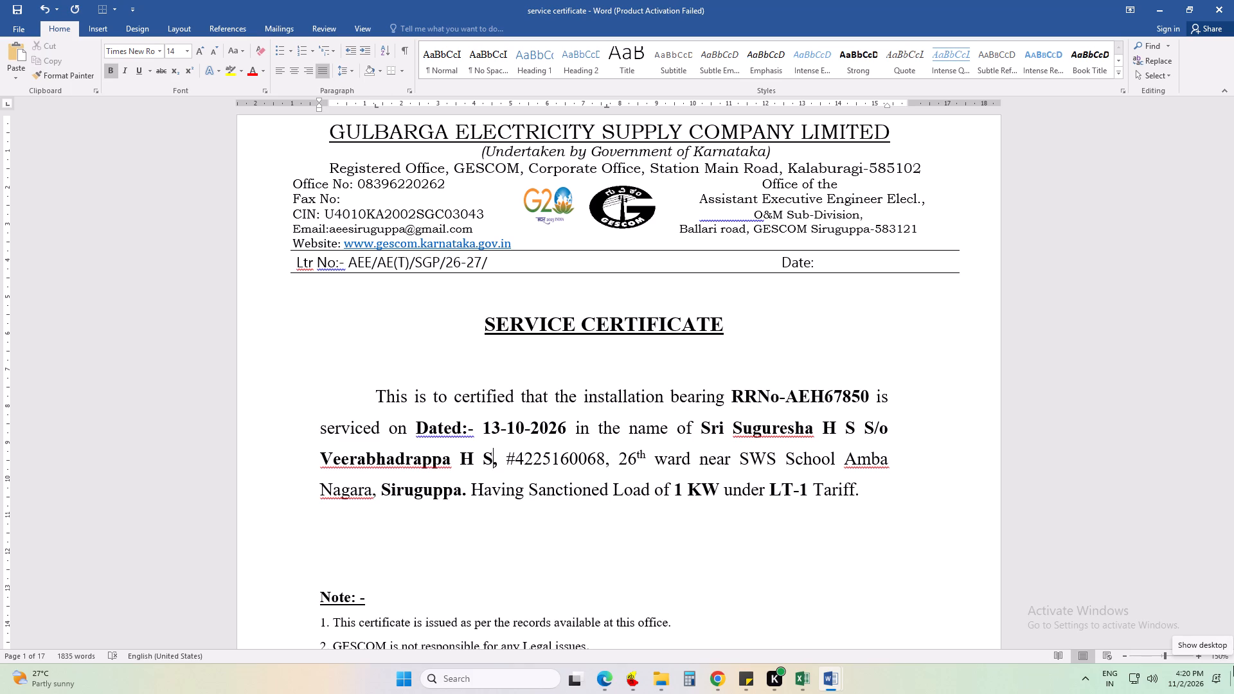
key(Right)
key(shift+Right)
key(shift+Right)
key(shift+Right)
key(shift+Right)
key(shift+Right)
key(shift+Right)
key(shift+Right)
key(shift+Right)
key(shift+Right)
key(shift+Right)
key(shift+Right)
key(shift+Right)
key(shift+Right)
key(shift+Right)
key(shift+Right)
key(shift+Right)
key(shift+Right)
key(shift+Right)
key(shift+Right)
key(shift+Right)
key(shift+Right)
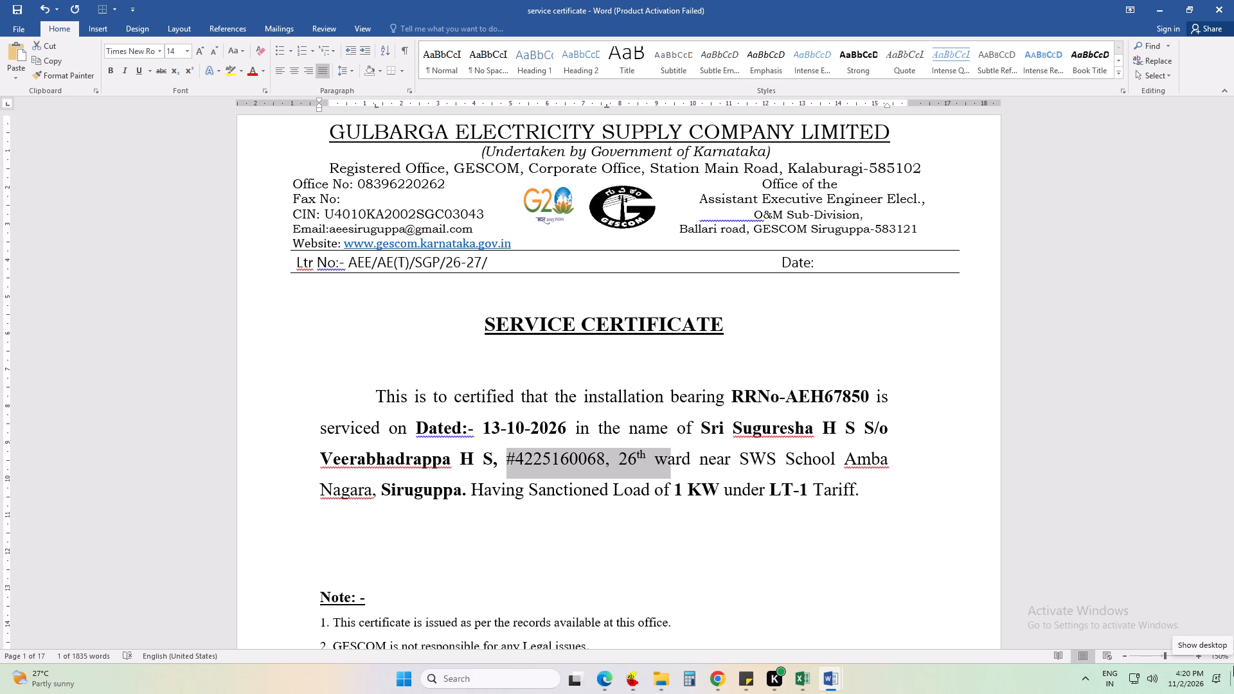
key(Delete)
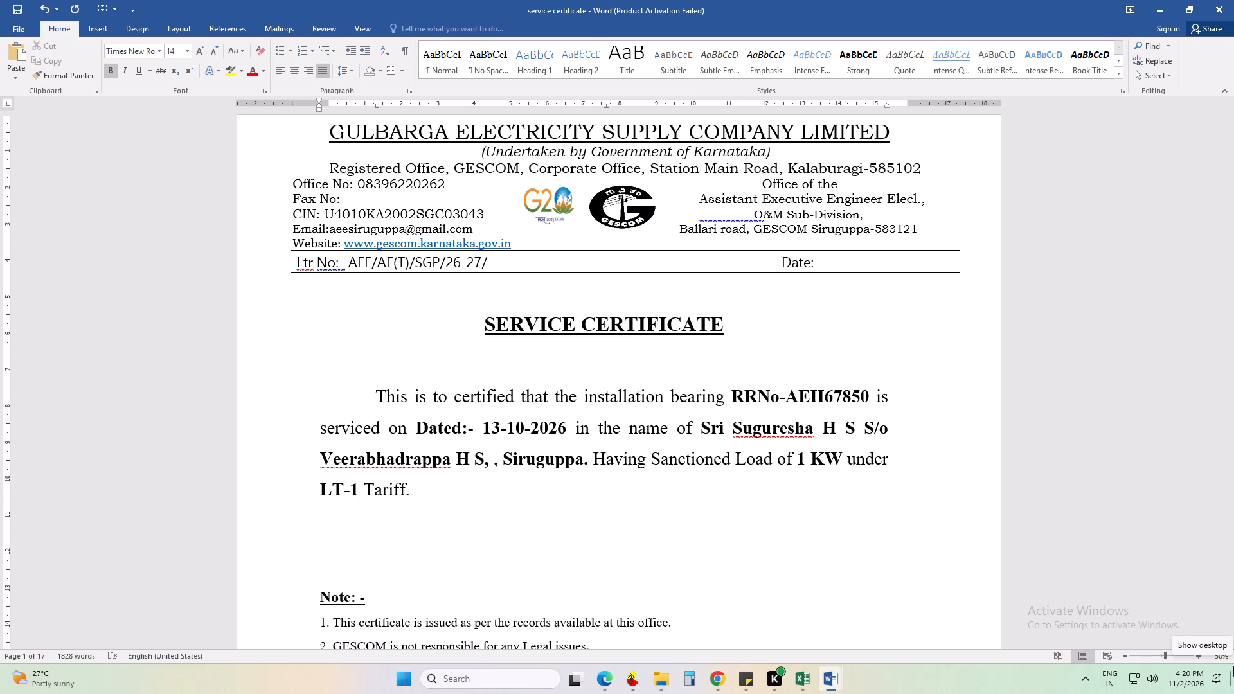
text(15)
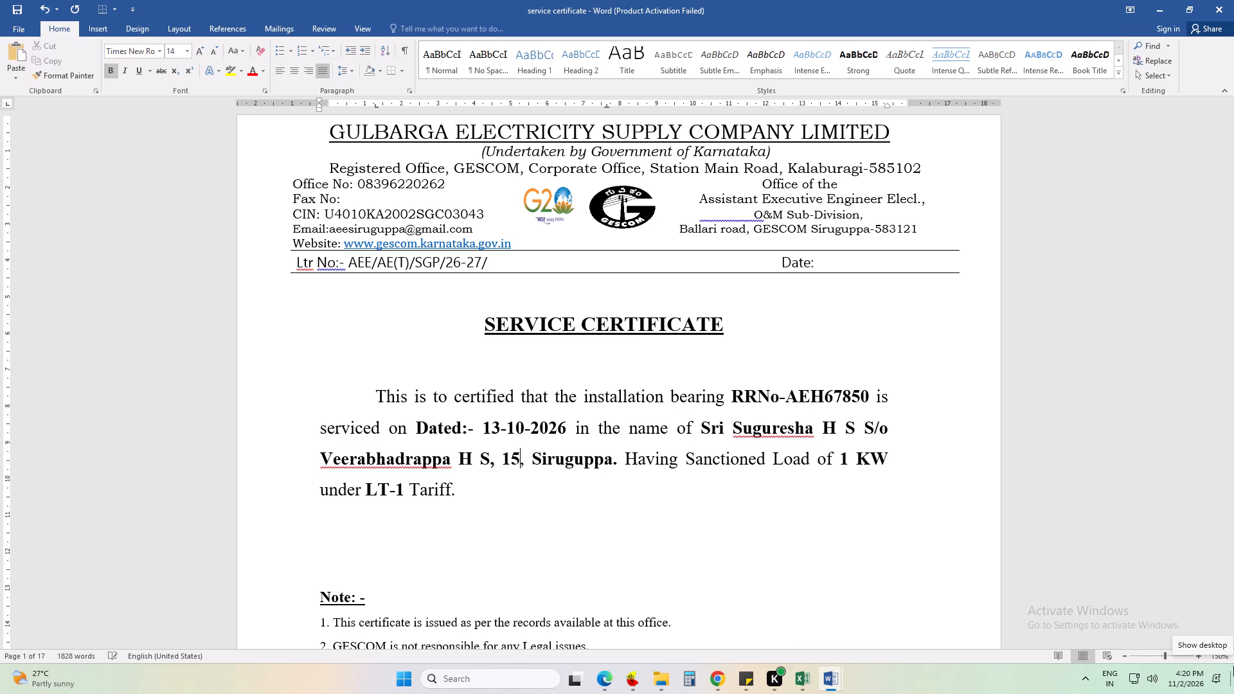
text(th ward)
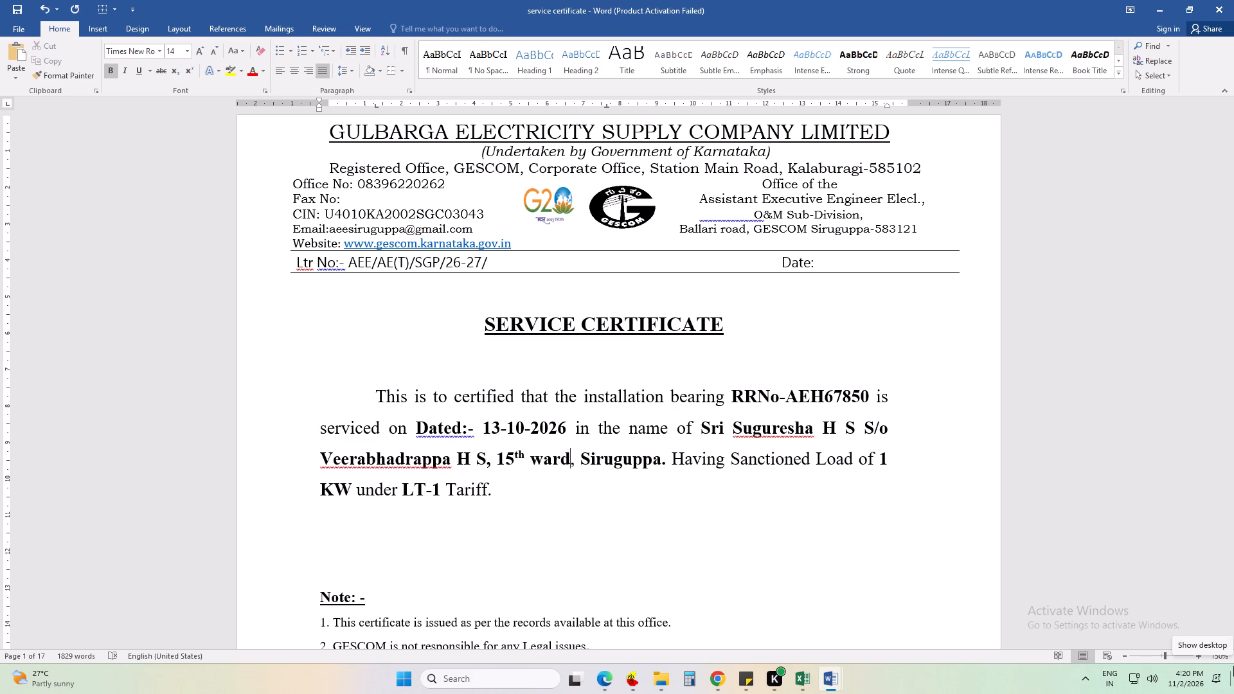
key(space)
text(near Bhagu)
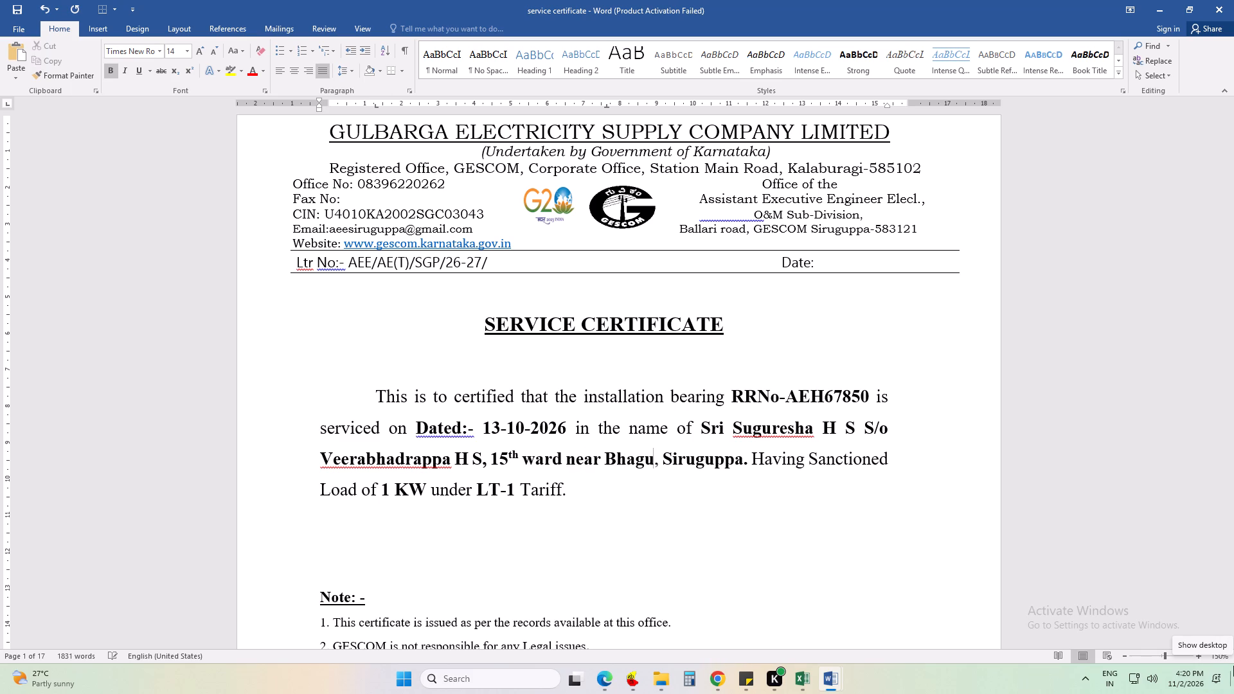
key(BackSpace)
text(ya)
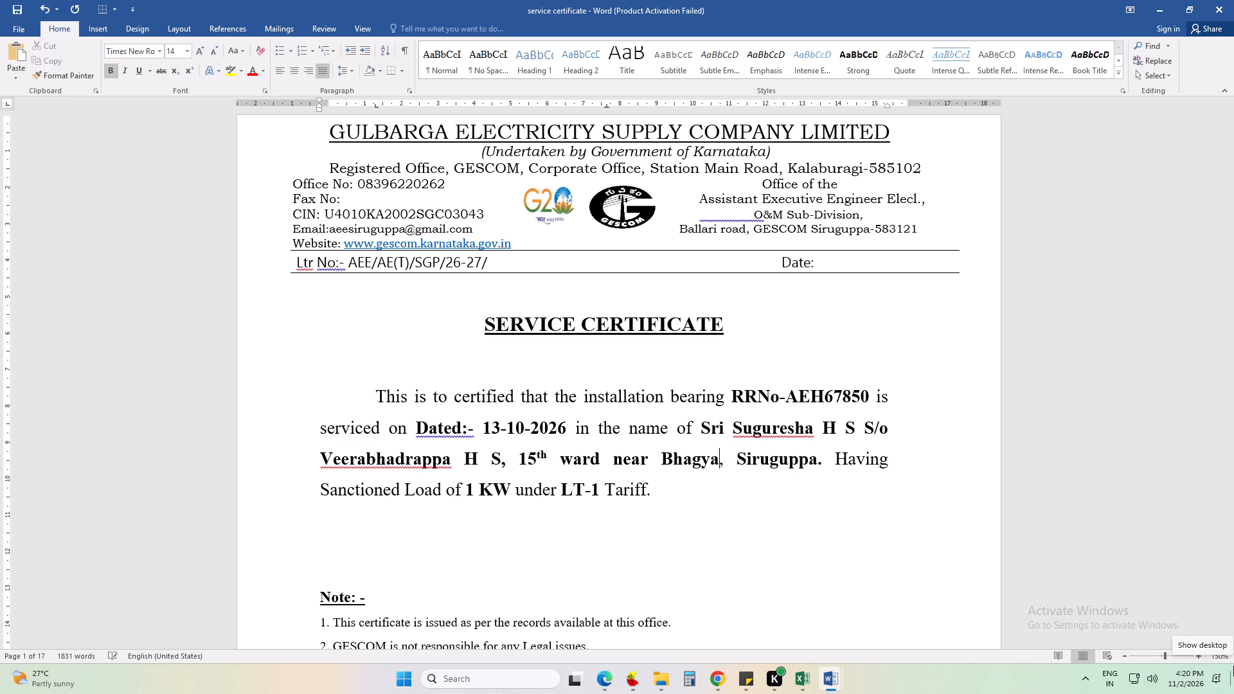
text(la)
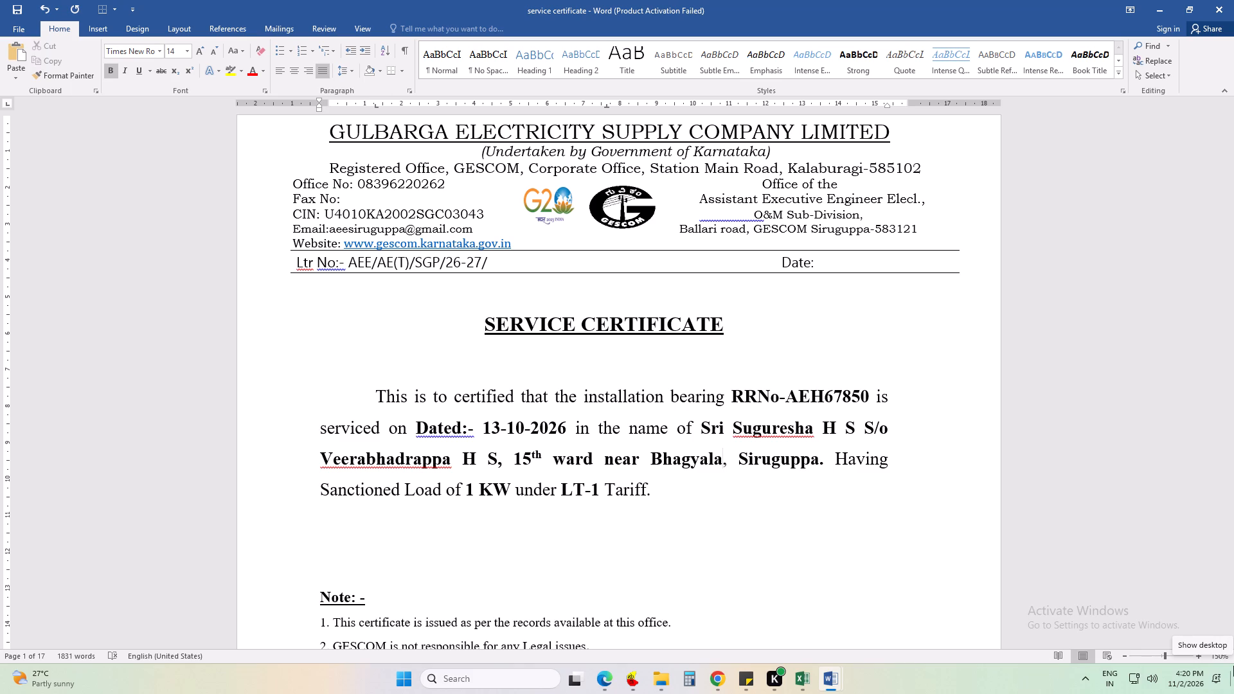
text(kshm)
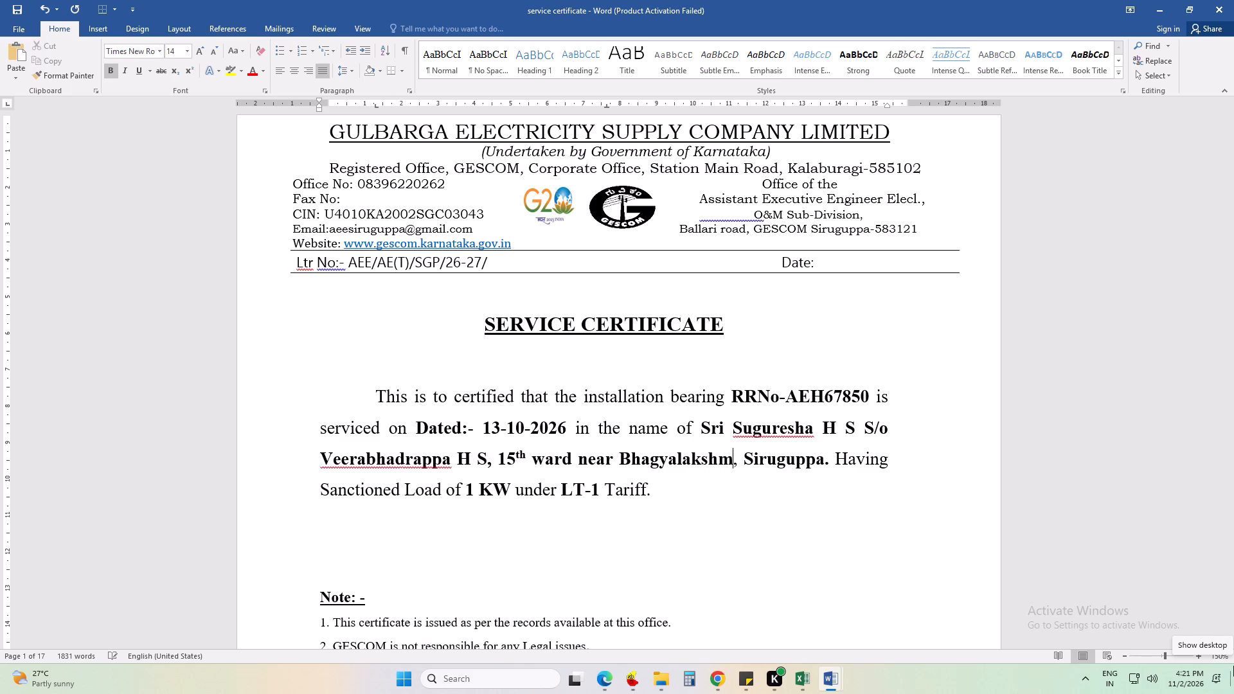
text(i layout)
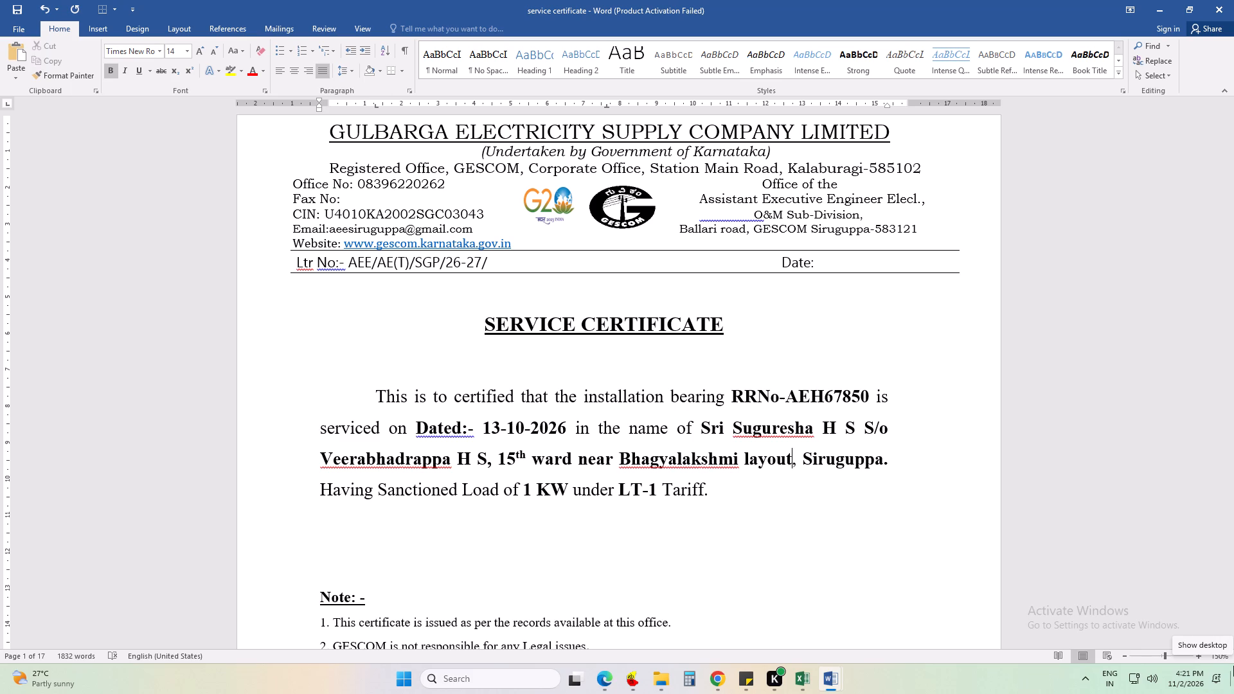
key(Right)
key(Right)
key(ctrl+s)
Set the sanctioned load in the first-page certificate to 2 KW and save the document.
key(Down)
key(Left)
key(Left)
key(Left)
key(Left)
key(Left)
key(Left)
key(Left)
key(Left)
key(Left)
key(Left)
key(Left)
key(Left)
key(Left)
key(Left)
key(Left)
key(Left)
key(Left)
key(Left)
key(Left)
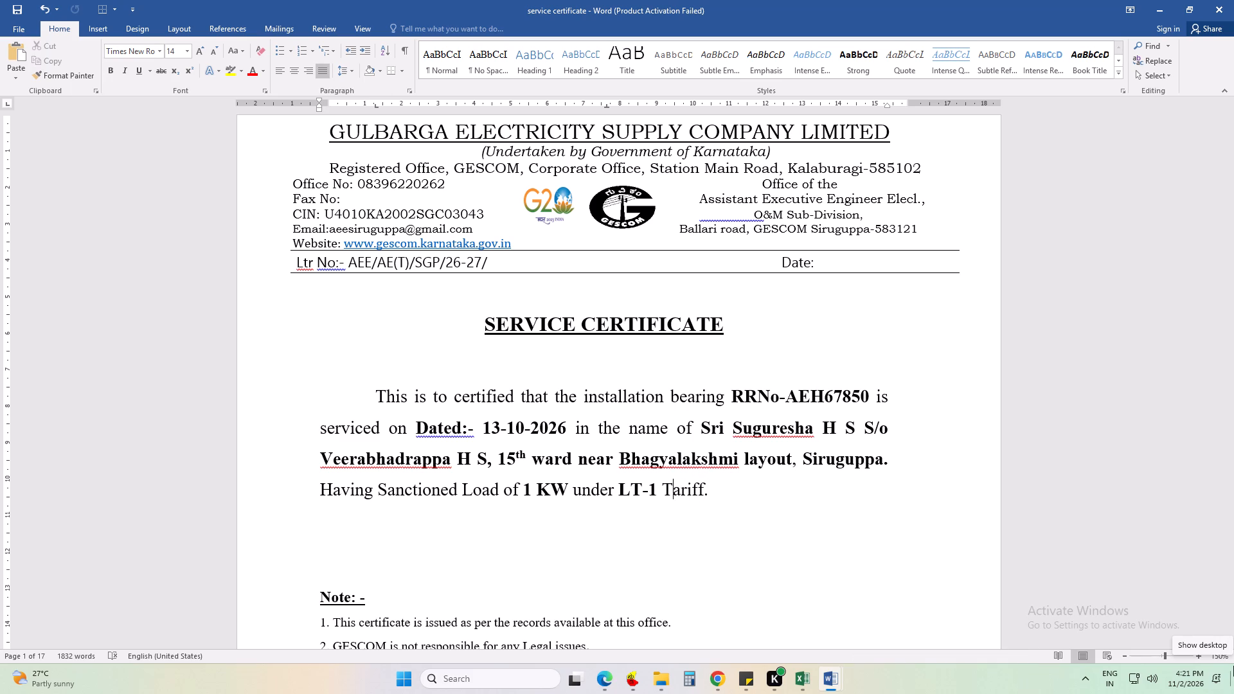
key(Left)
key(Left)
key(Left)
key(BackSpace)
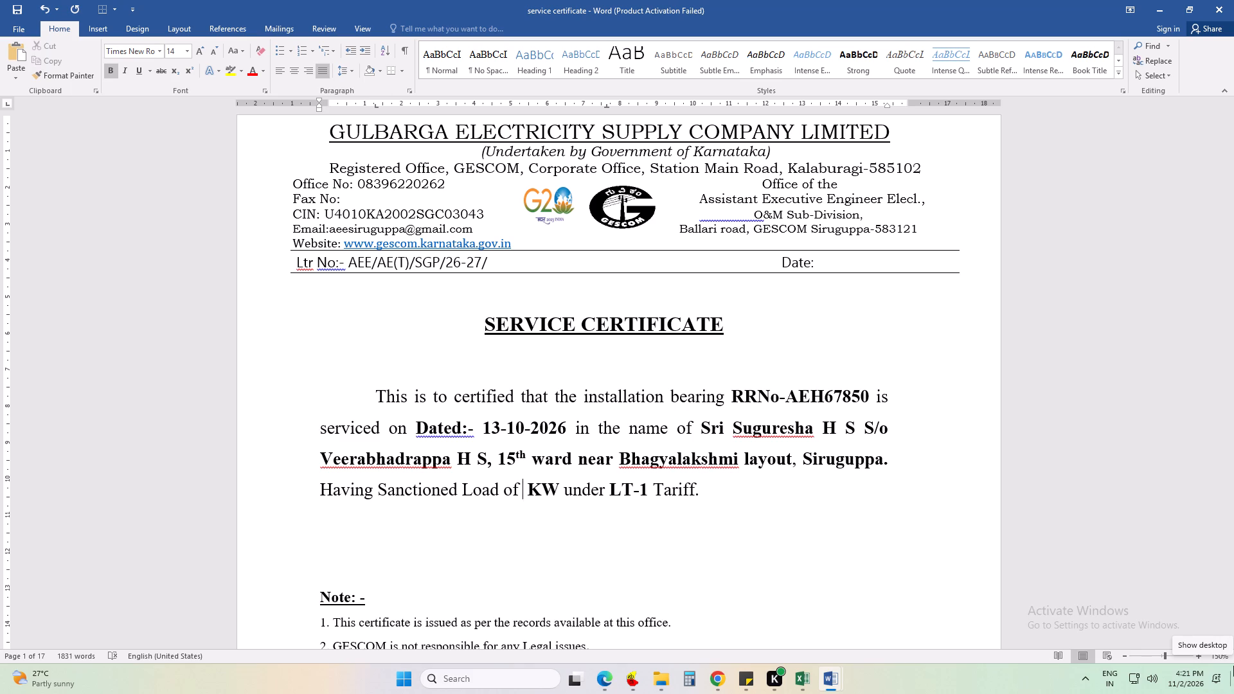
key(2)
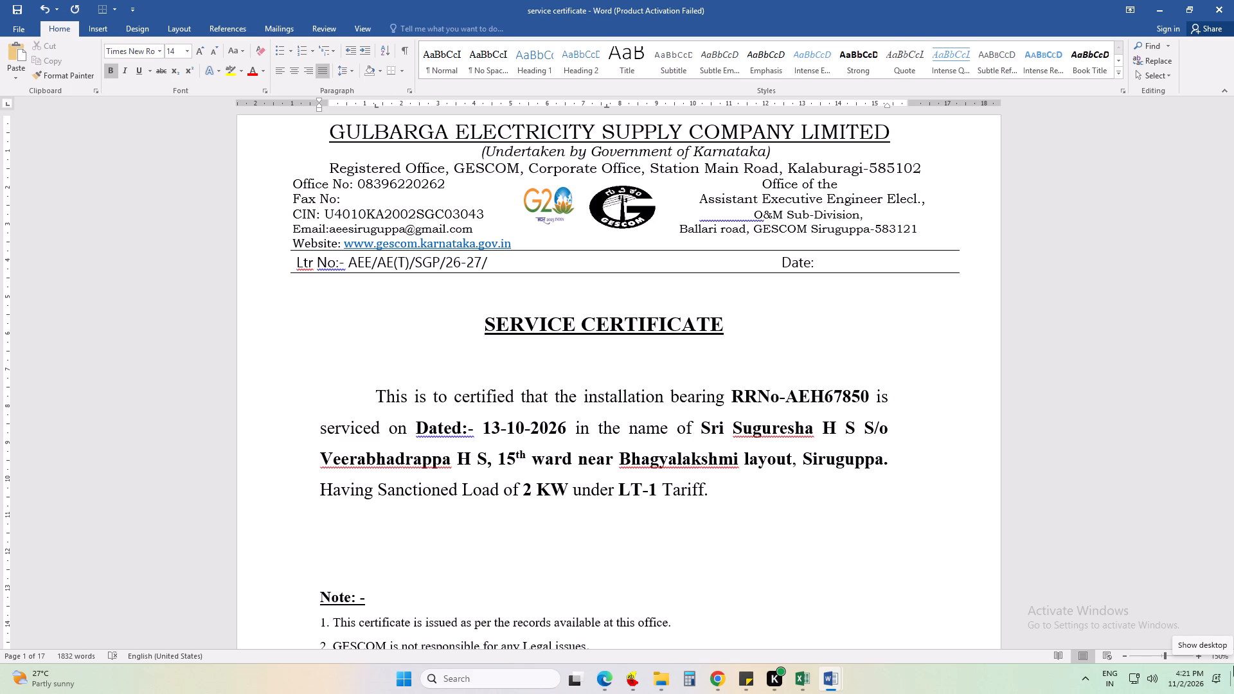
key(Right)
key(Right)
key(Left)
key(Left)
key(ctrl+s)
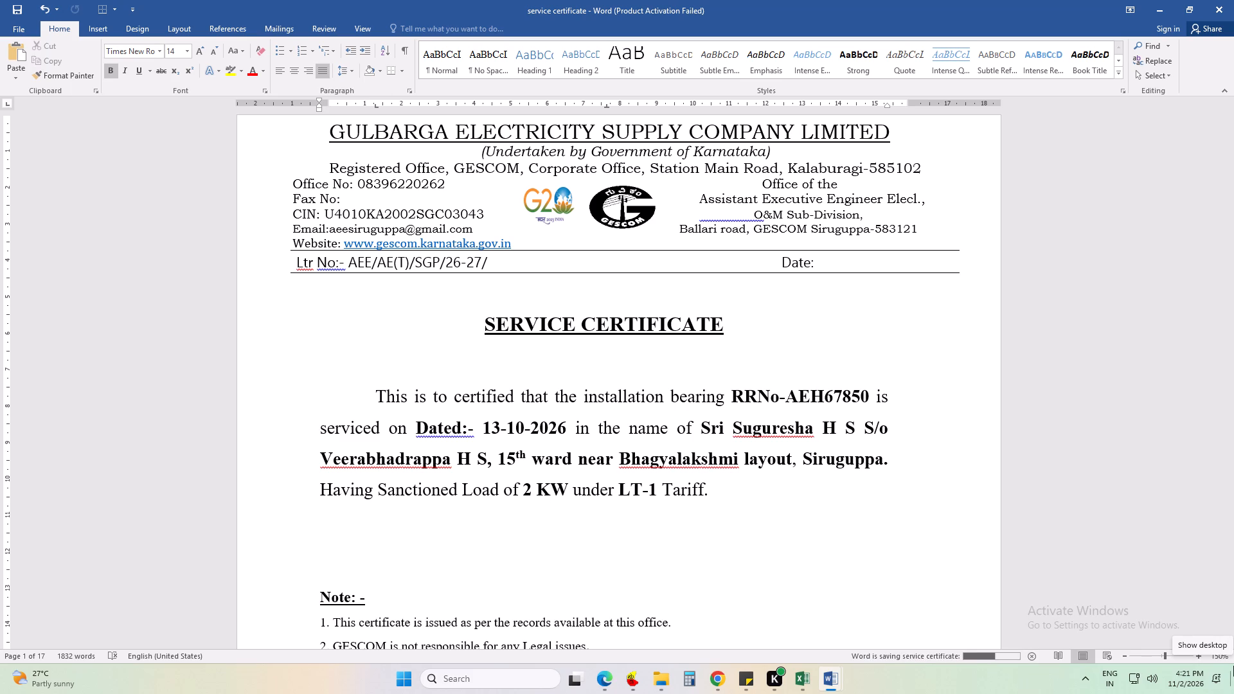
Copy the entire first-page certificate, from the company name heading through the SIRUGUPPA signature block.
scroll(751, 609, down, 3)
scroll(461, 430, down, 4)
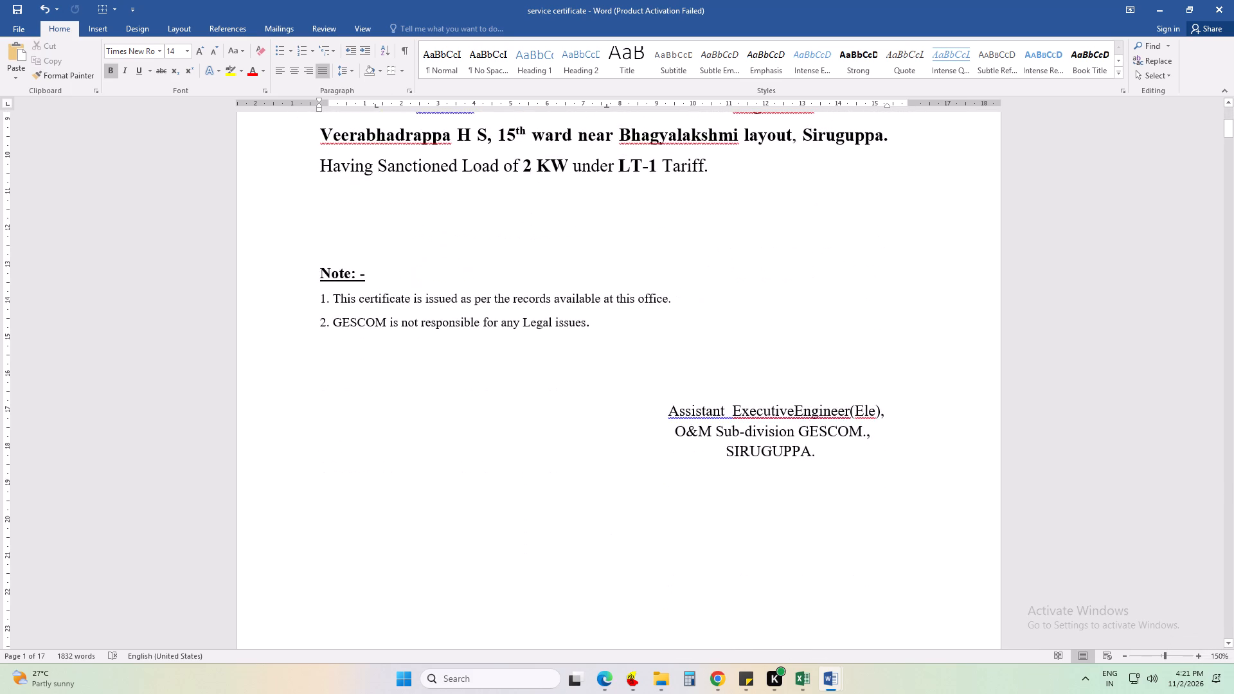
scroll(153, 136, up, 9)
click(330, 133)
key(ctrl+shift+Down)
key(ctrl+shift+Down)
key(ctrl+shift+Down)
key(ctrl+shift+Down)
key(ctrl+shift+Down)
key(ctrl+shift+Down)
key(ctrl+shift+Down)
key(ctrl+shift+Down)
key(ctrl+shift+Down)
key(ctrl+shift+Down)
key(ctrl+shift+Down)
key(ctrl+shift+Down)
key(ctrl+shift+Down)
key(ctrl+shift+Down)
key(ctrl+shift+Down)
key(ctrl+shift+Down)
key(ctrl+shift+Down)
key(ctrl+shift+Down)
key(ctrl+shift+Down)
key(ctrl+shift+Down)
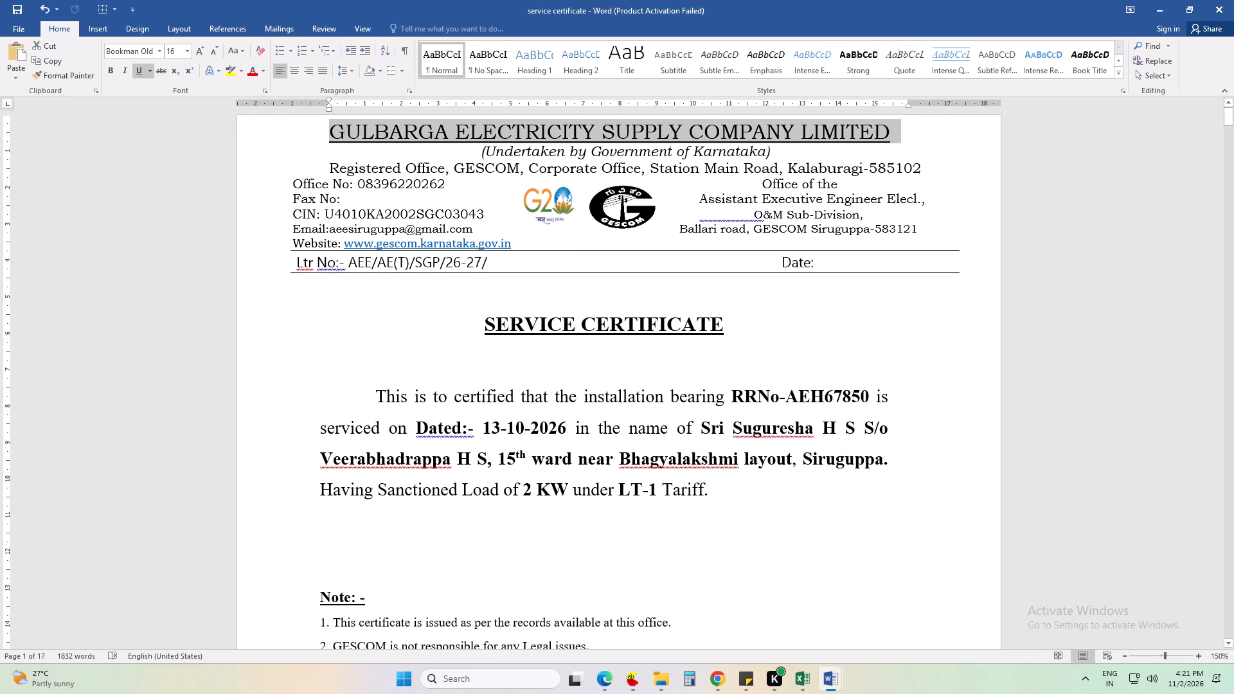
key(ctrl+shift+Down)
key(ctrl+shift+Down)
key(ctrl+shift+Down)
key(ctrl+shift+Down)
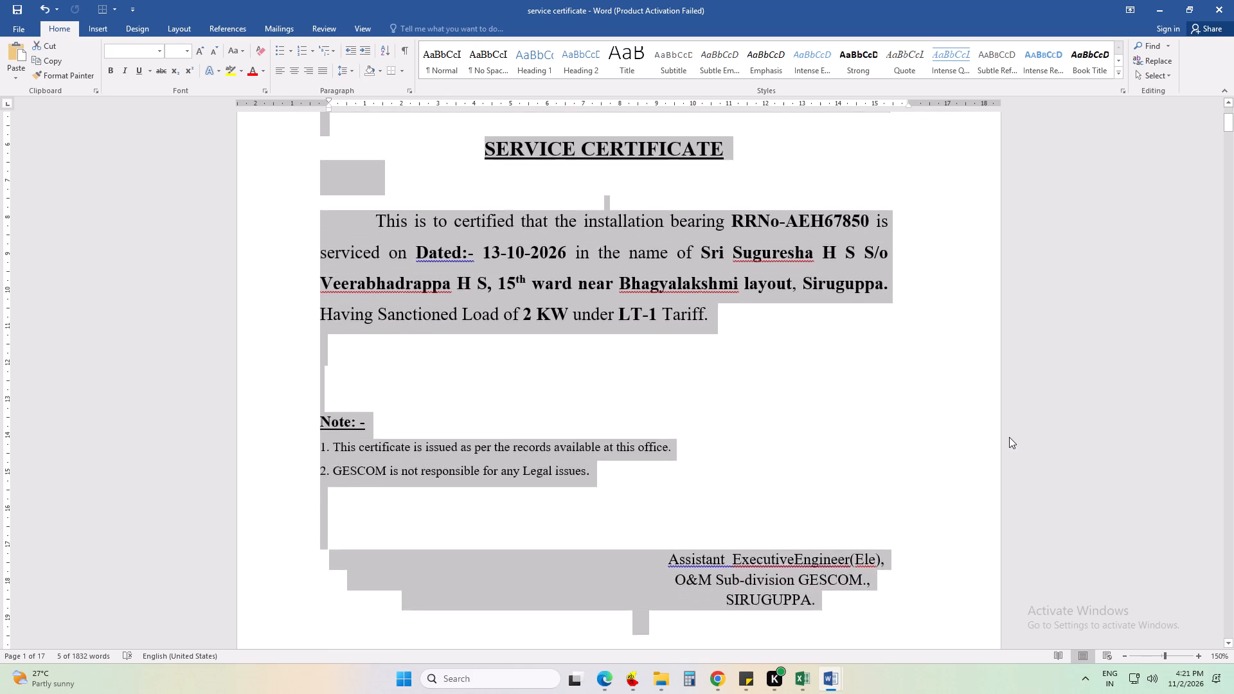
key(ctrl+c)
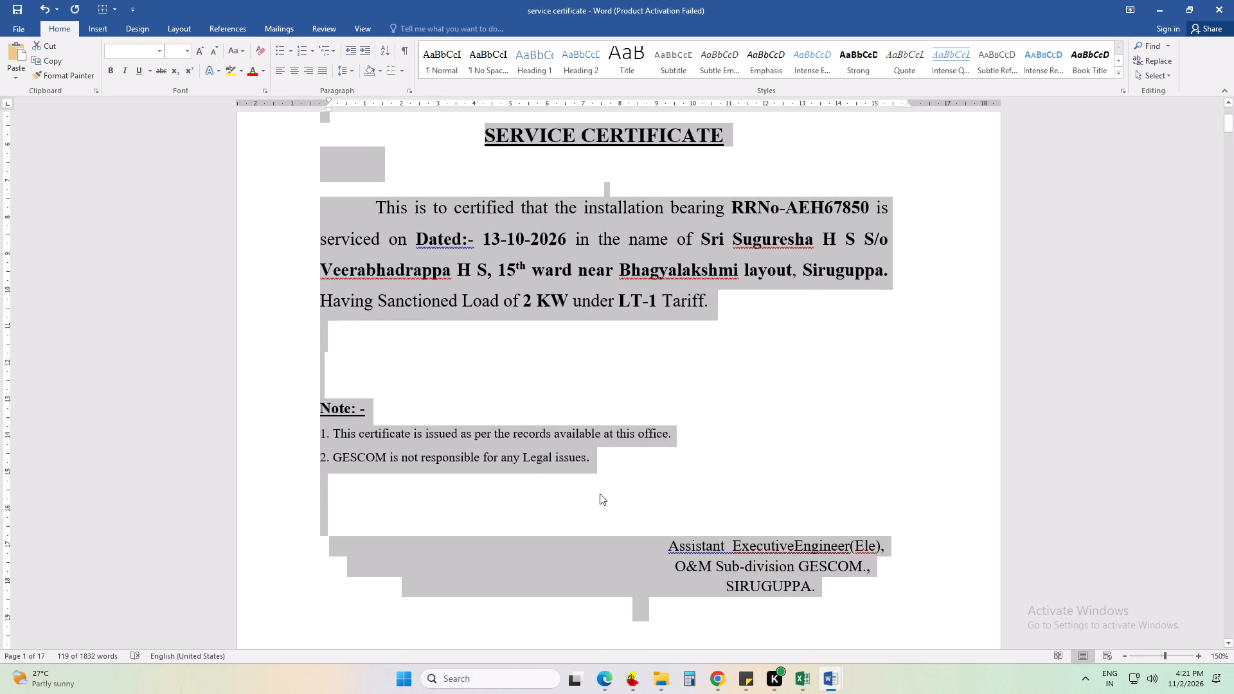
Paste the copied certificate before the existing one and add blank lines so the original starts on the second page.
scroll(548, 458, up, 9)
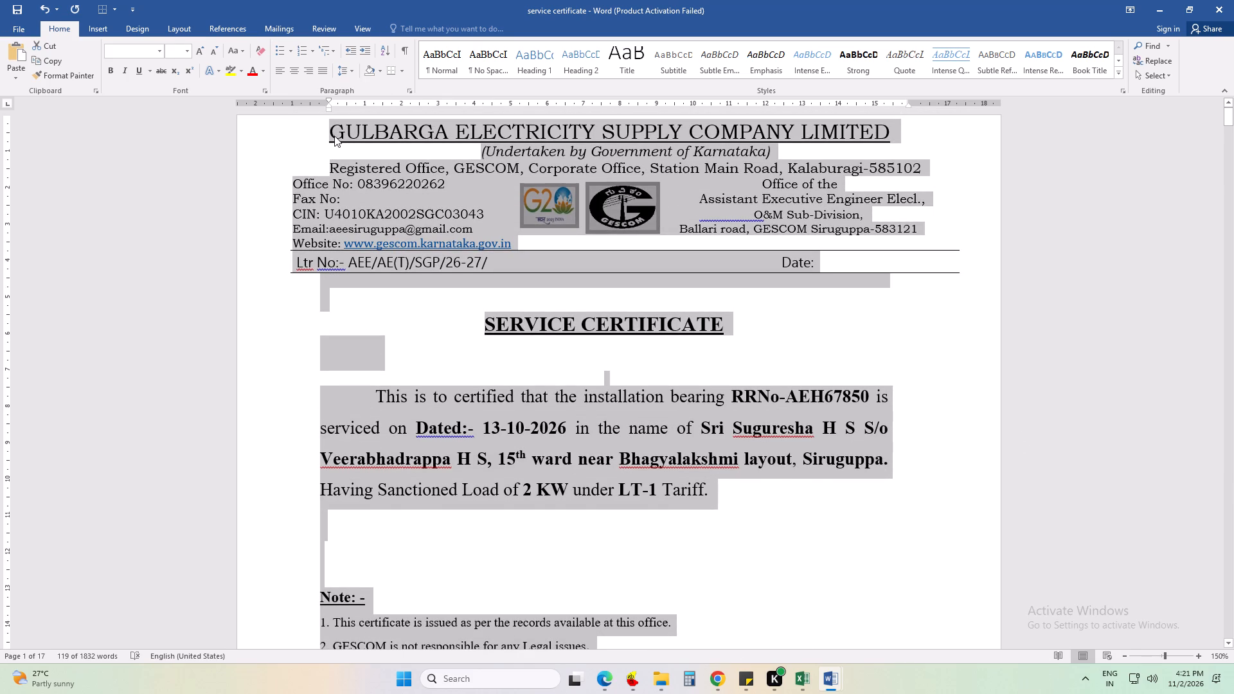
click(332, 136)
key(ctrl+v)
key(Return)
key(Return)
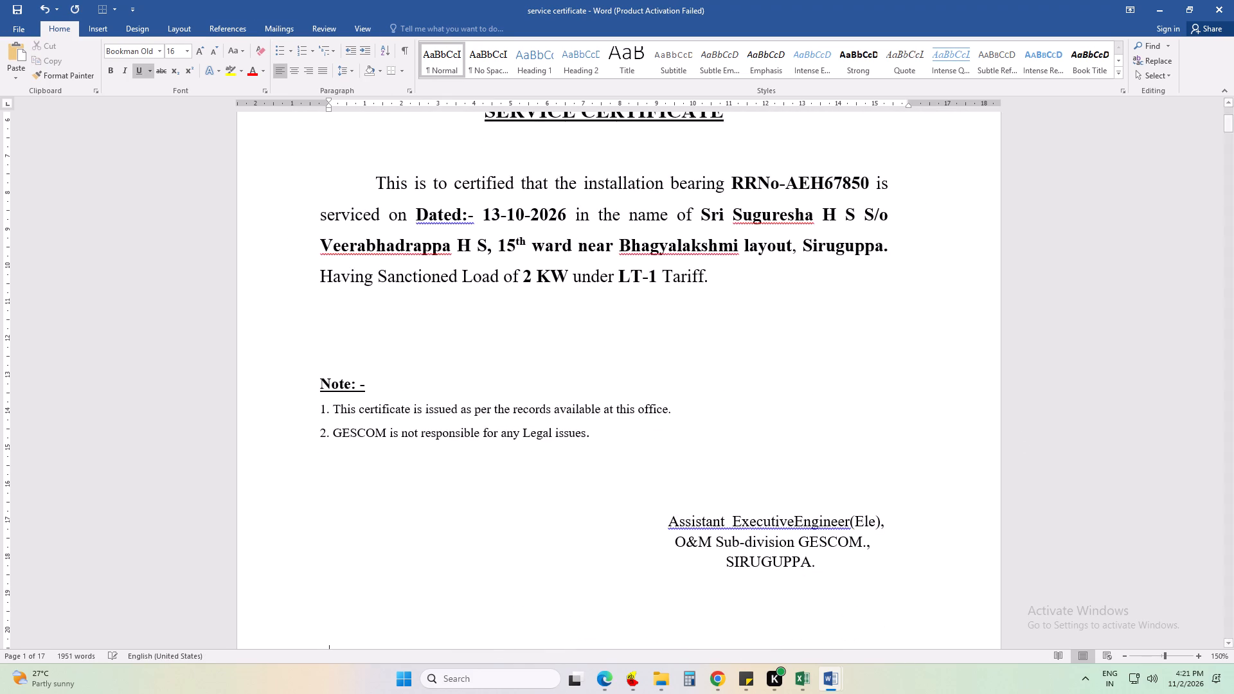
key(Return)
key(Return)
key(Return)
key(Return)
key(Return)
key(Return)
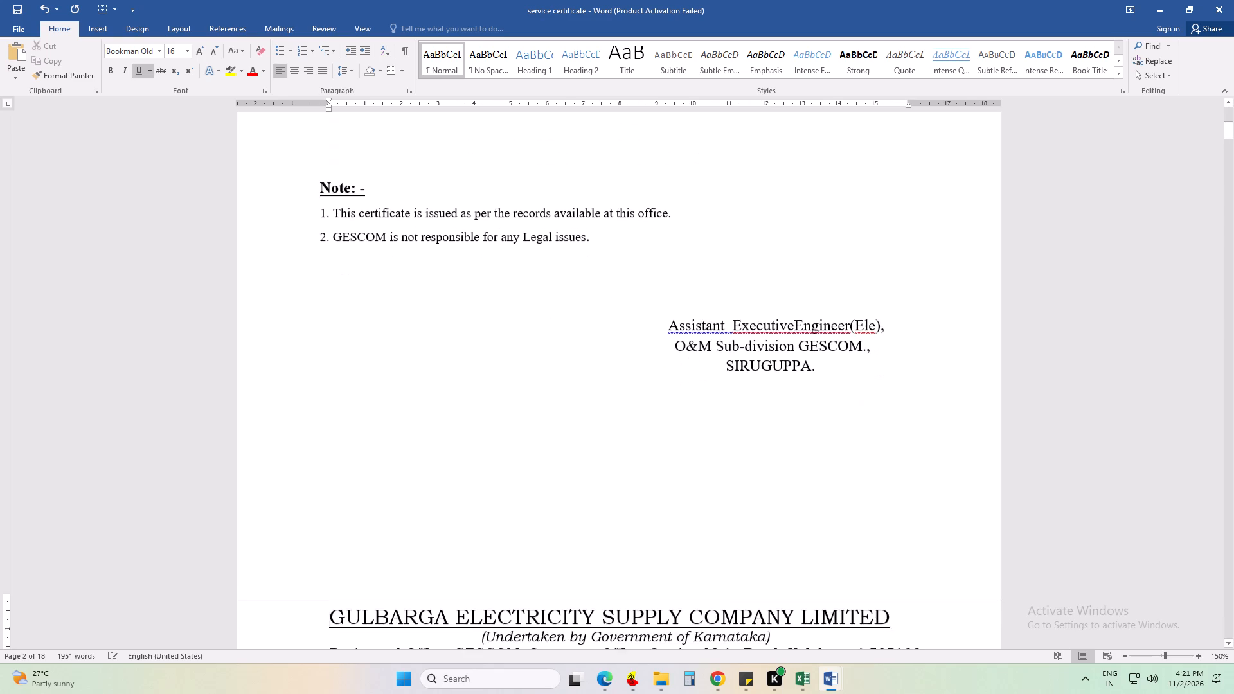
Change the last digit of the RR number to 1 in the new first-page certificate and save the document.
scroll(626, 181, up, 9)
scroll(584, 112, down, 1)
scroll(584, 112, up, 2)
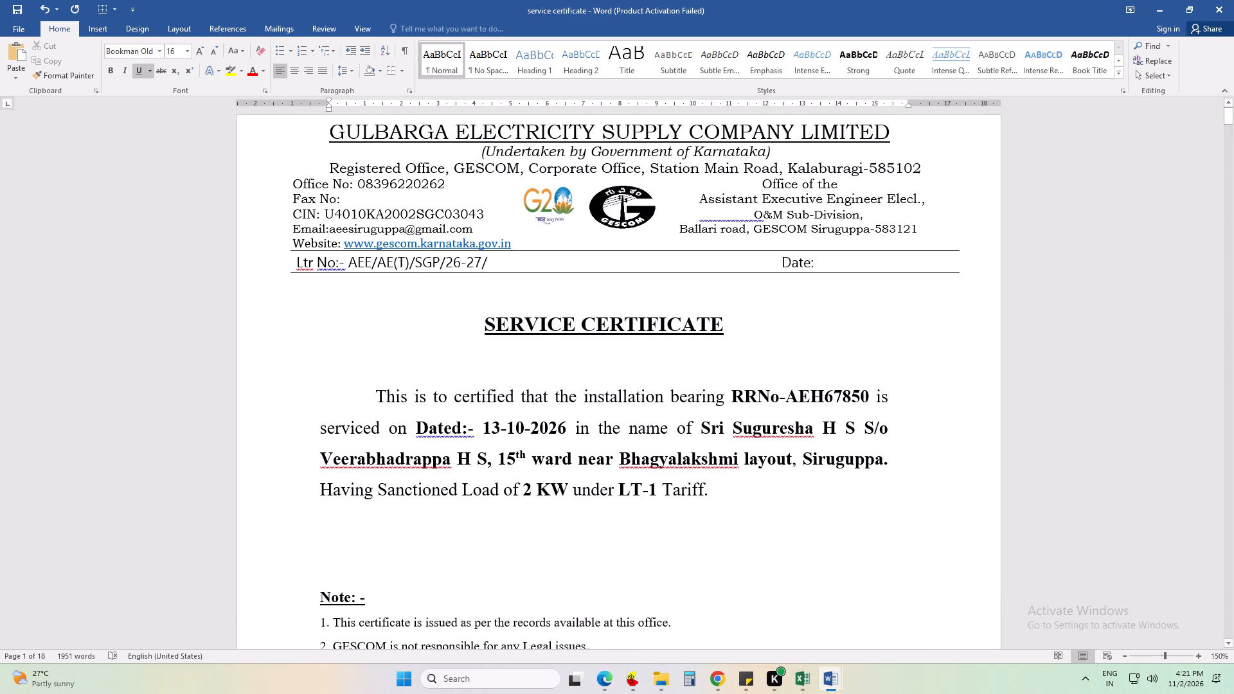
click(787, 397)
click(823, 400)
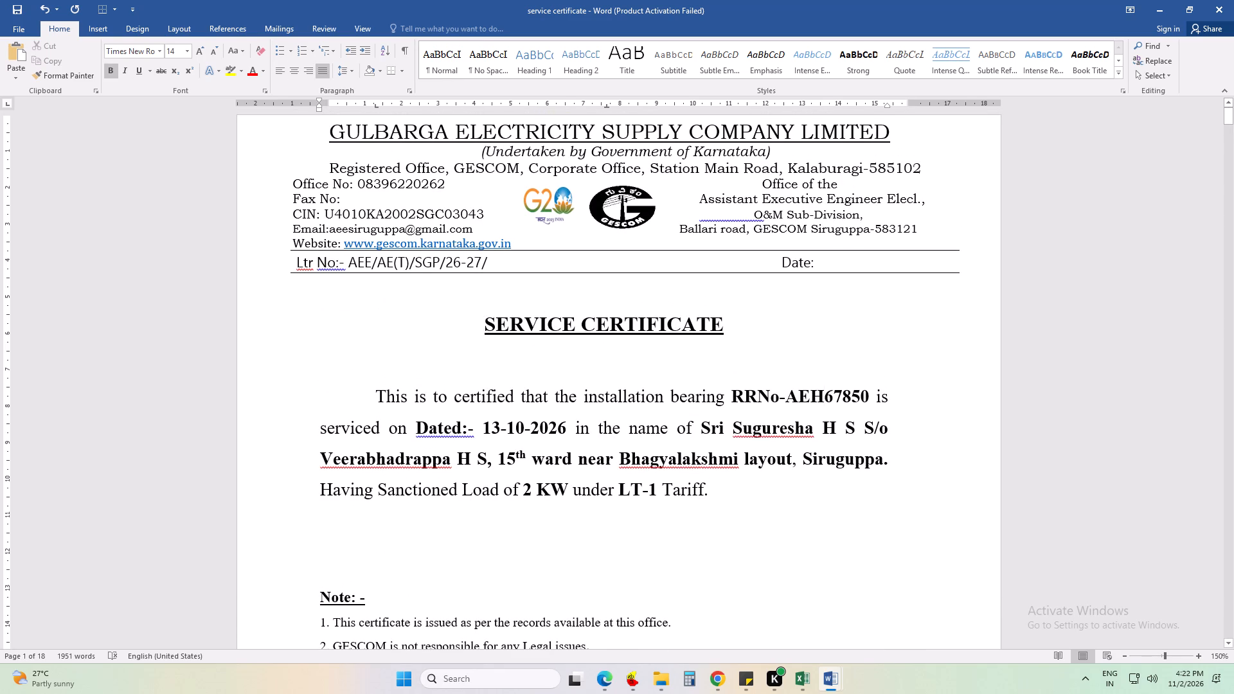
key(Right)
key(Right)
key(Right)
key(Right)
key(Delete)
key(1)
key(ctrl+s)
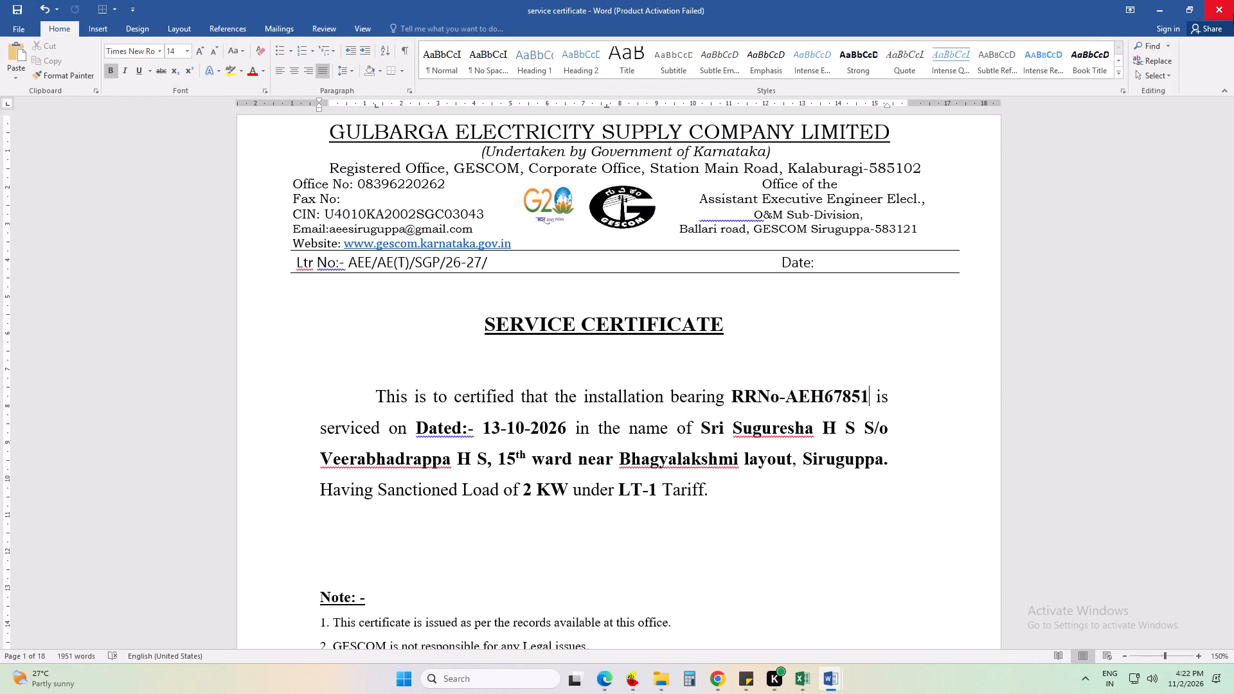
key(ctrl+s)
Paste the copied certificate before the first-page one, add blank lines so the existing one starts on the second page, and save.
scroll(859, 4, up, 2)
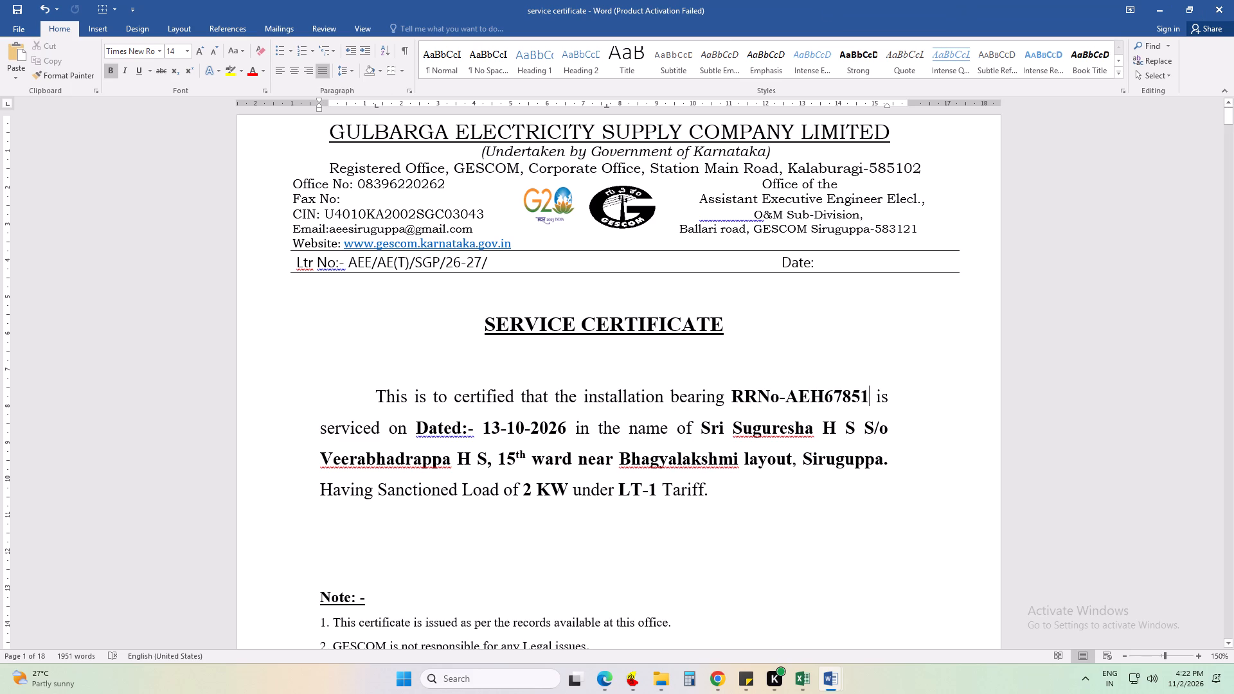
click(329, 139)
key(ctrl+v)
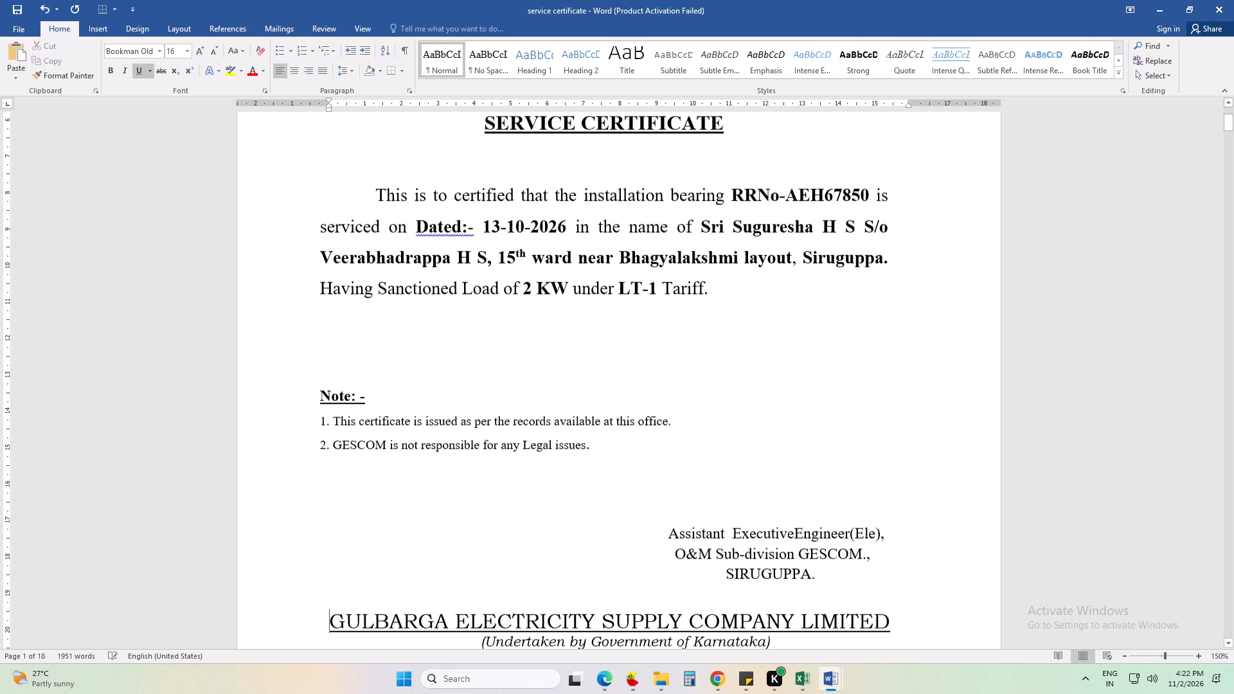
key(Return)
key(Return)
key(Return)
key(Return)
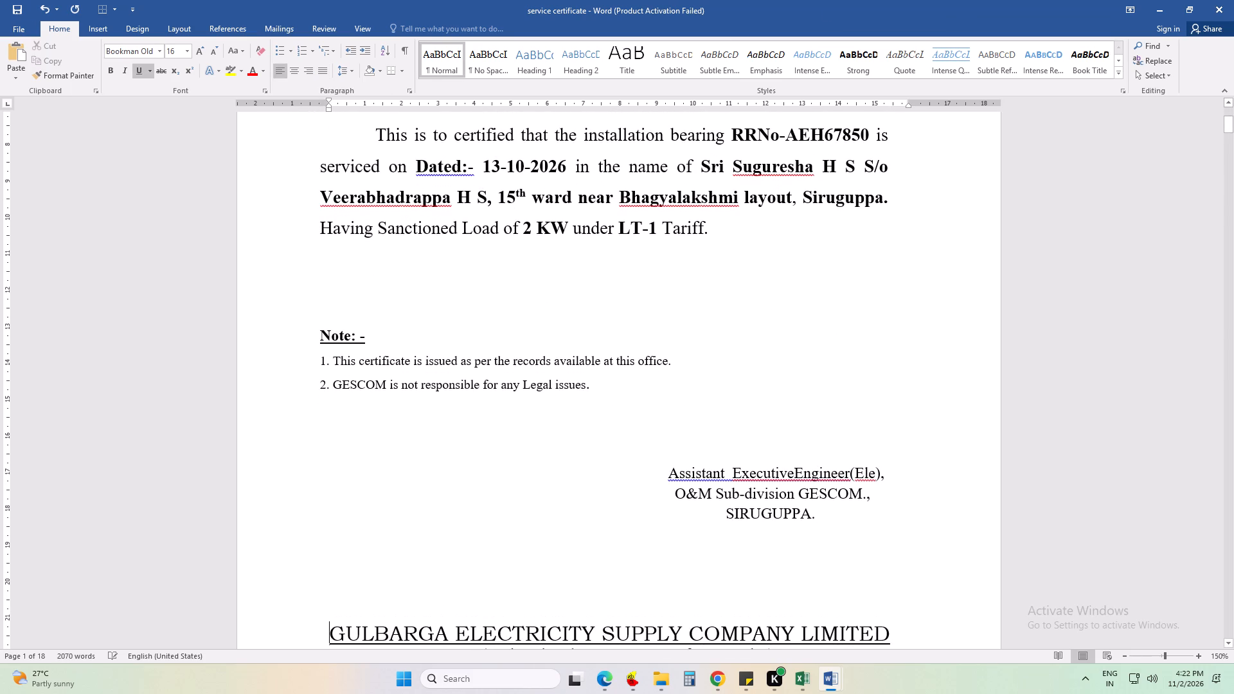
key(Return)
key(Return)
key(Return)
key(Return)
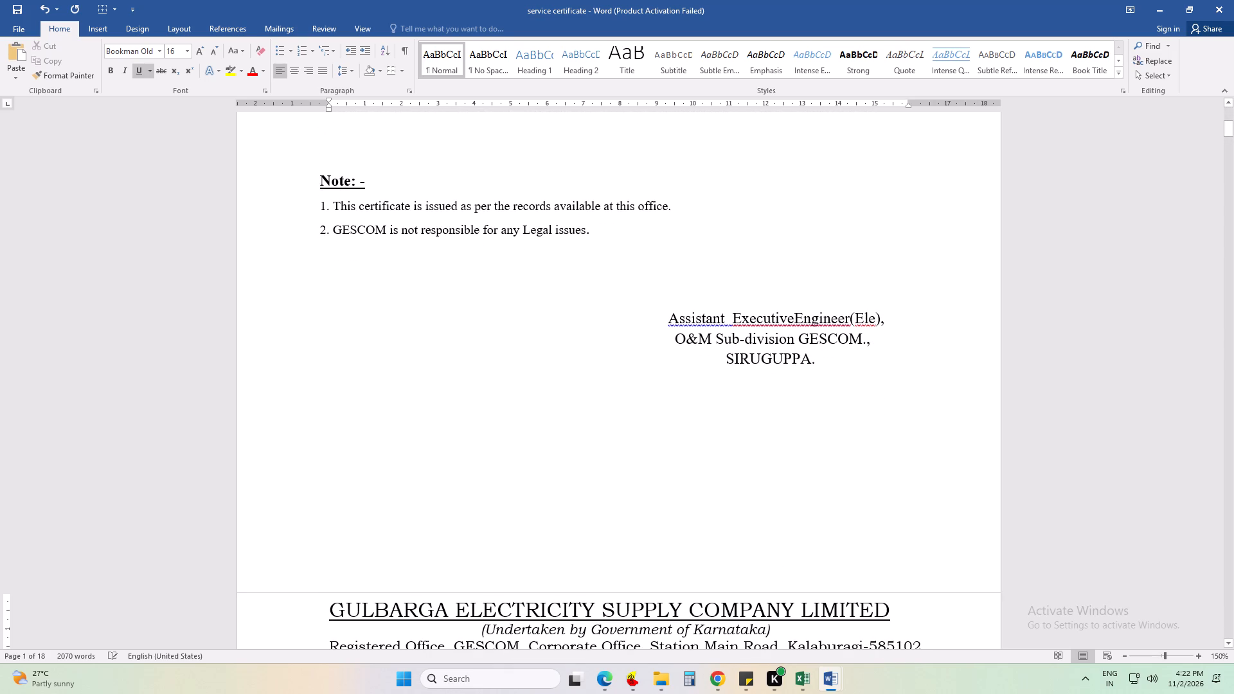
key(ctrl+s)
Change the last digit of the RR number to 2 in the new first-page certificate.
scroll(434, 245, up, 11)
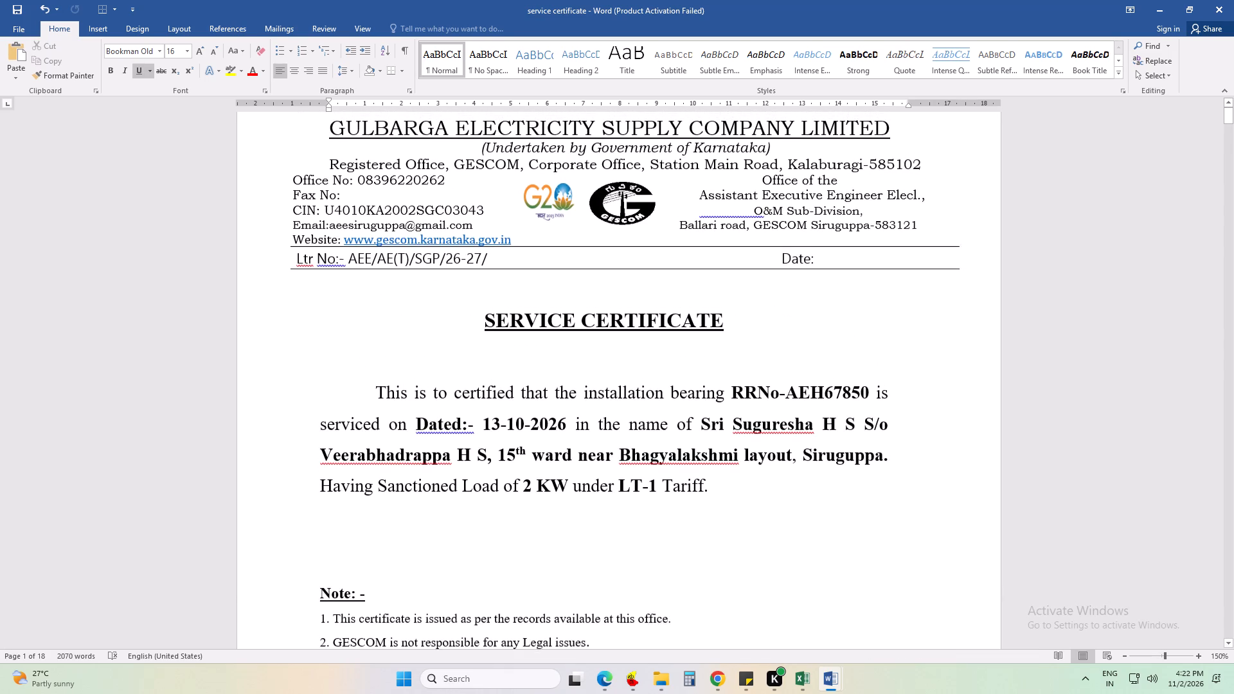
click(857, 401)
key(Delete)
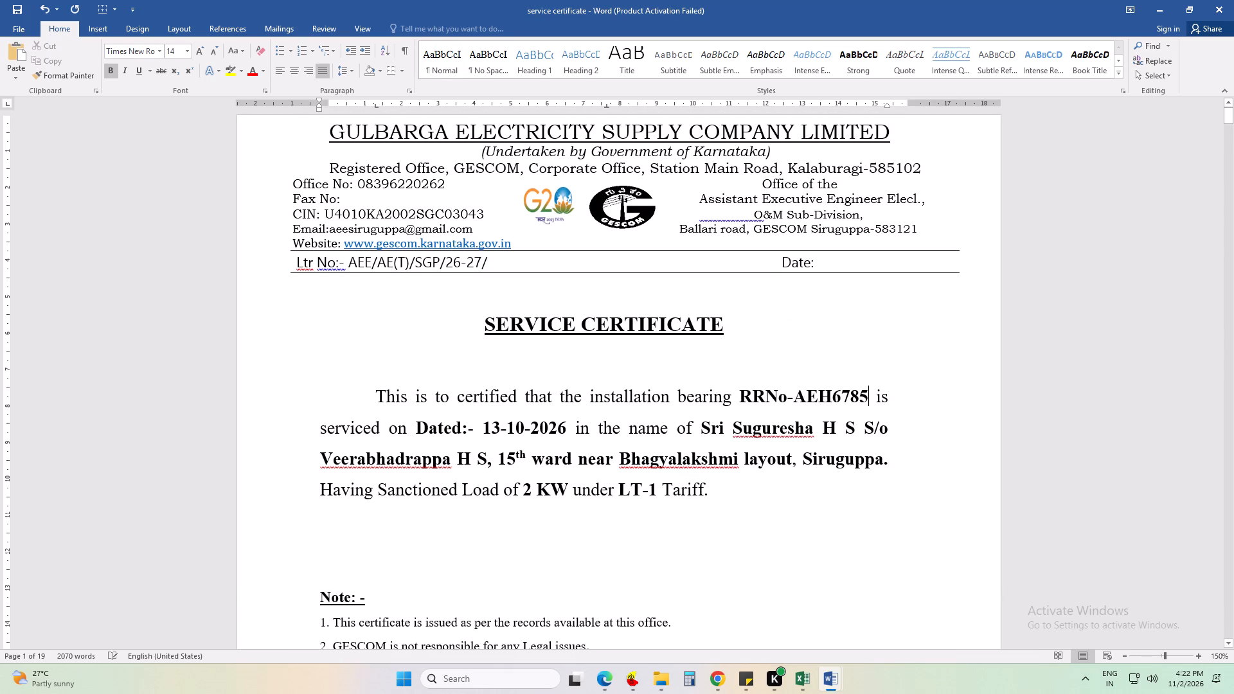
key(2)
Set the sanctioned load in the first-page certificate to 3 KW and save the document.
key(Right)
key(Right)
key(Right)
key(Right)
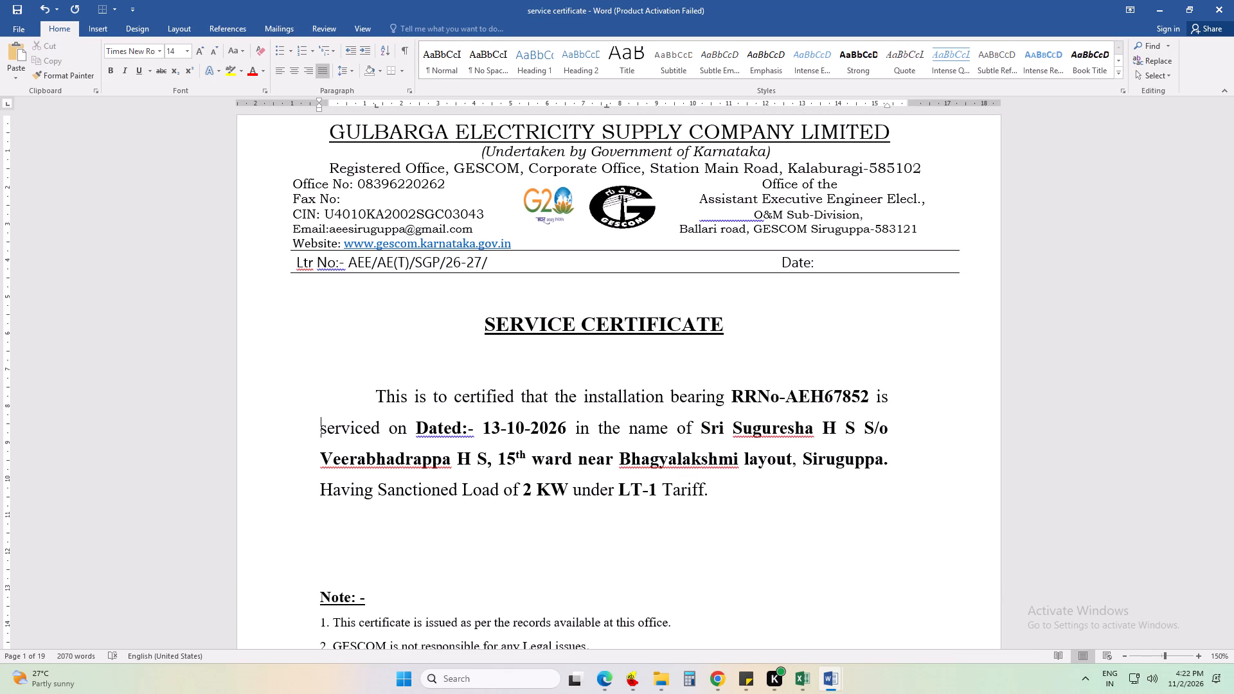
key(Right)
key(Right)
key(Right)
key(Right)
key(Right)
key(Down)
key(Right)
key(Down)
key(Right)
key(Right)
key(Right)
key(Right)
key(Right)
key(Right)
key(Right)
key(Right)
key(Right)
key(Right)
key(Right)
key(Right)
key(Right)
key(Right)
key(Right)
key(Right)
key(Right)
key(Right)
key(Right)
key(Right)
key(Right)
key(Delete)
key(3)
key(ctrl+s)
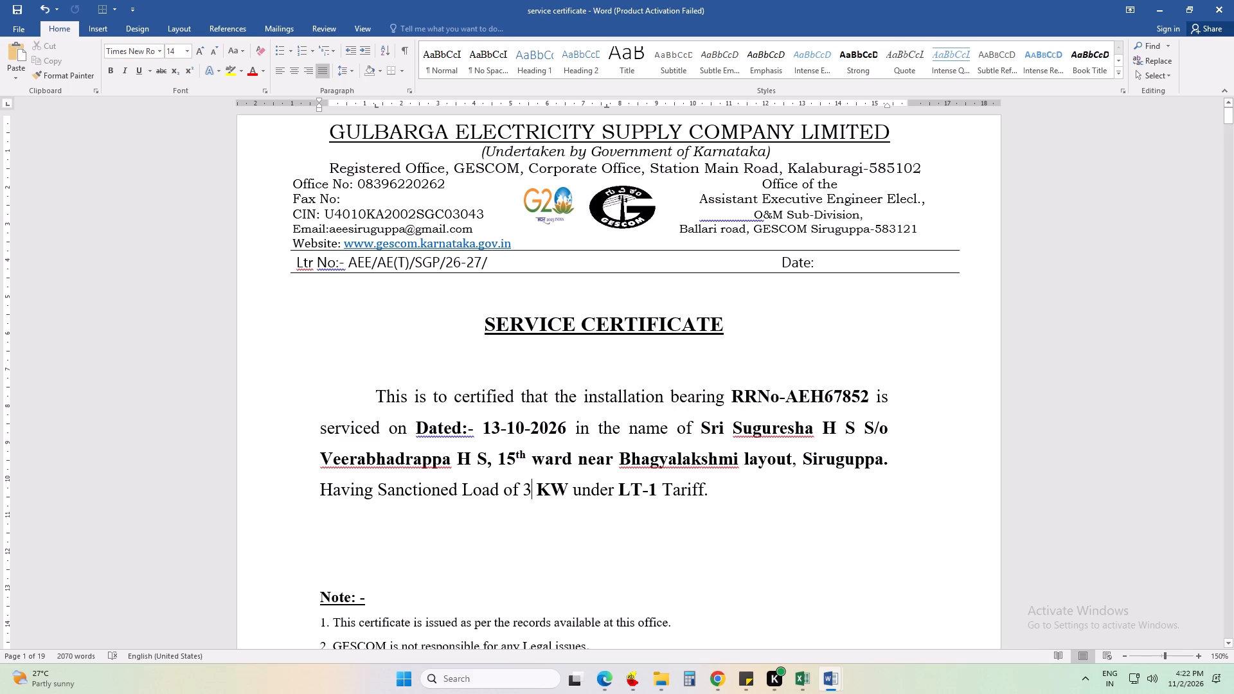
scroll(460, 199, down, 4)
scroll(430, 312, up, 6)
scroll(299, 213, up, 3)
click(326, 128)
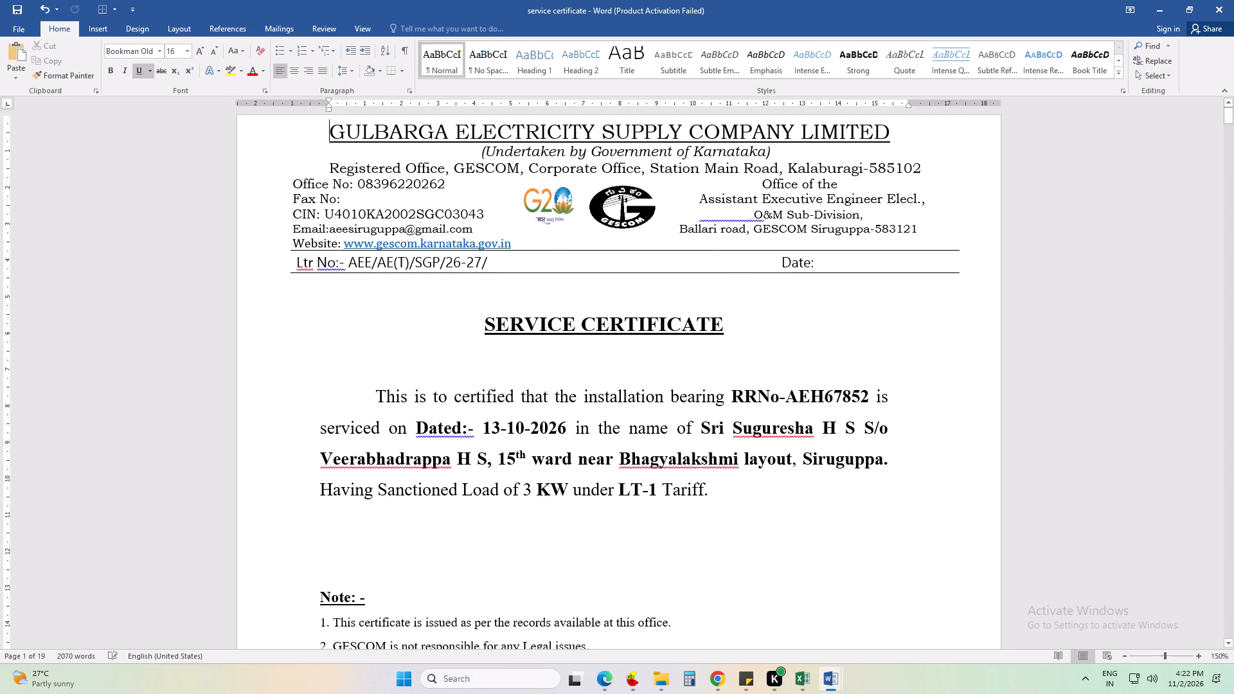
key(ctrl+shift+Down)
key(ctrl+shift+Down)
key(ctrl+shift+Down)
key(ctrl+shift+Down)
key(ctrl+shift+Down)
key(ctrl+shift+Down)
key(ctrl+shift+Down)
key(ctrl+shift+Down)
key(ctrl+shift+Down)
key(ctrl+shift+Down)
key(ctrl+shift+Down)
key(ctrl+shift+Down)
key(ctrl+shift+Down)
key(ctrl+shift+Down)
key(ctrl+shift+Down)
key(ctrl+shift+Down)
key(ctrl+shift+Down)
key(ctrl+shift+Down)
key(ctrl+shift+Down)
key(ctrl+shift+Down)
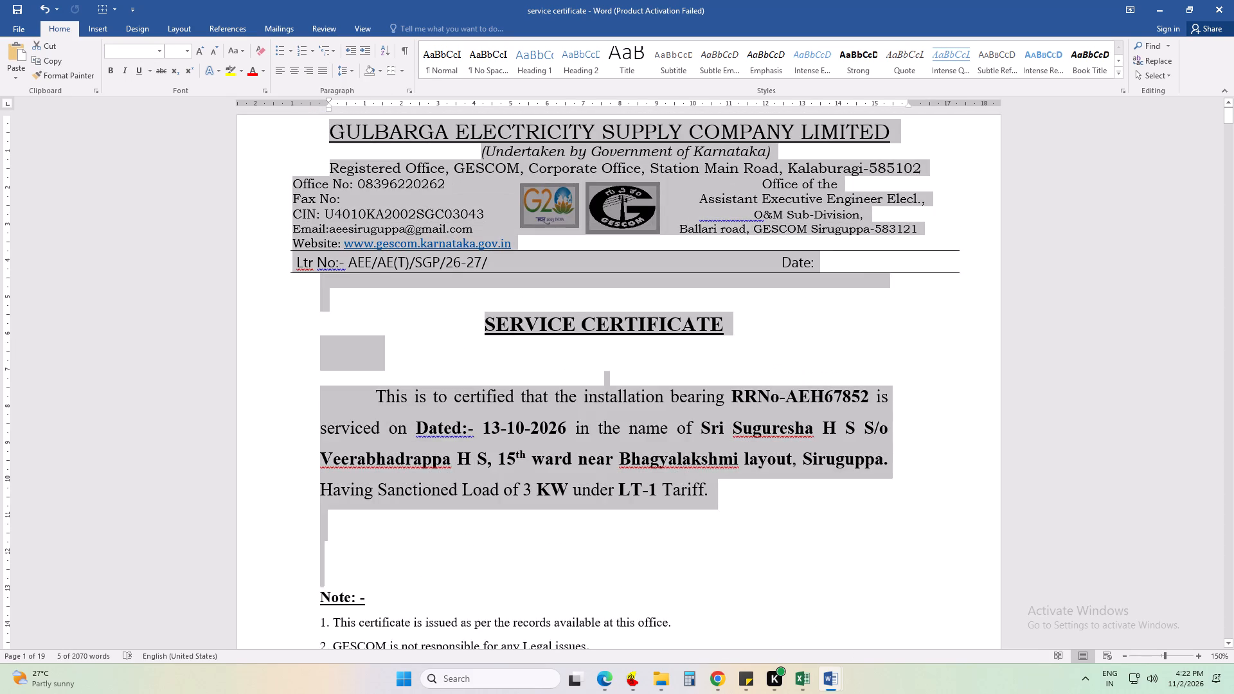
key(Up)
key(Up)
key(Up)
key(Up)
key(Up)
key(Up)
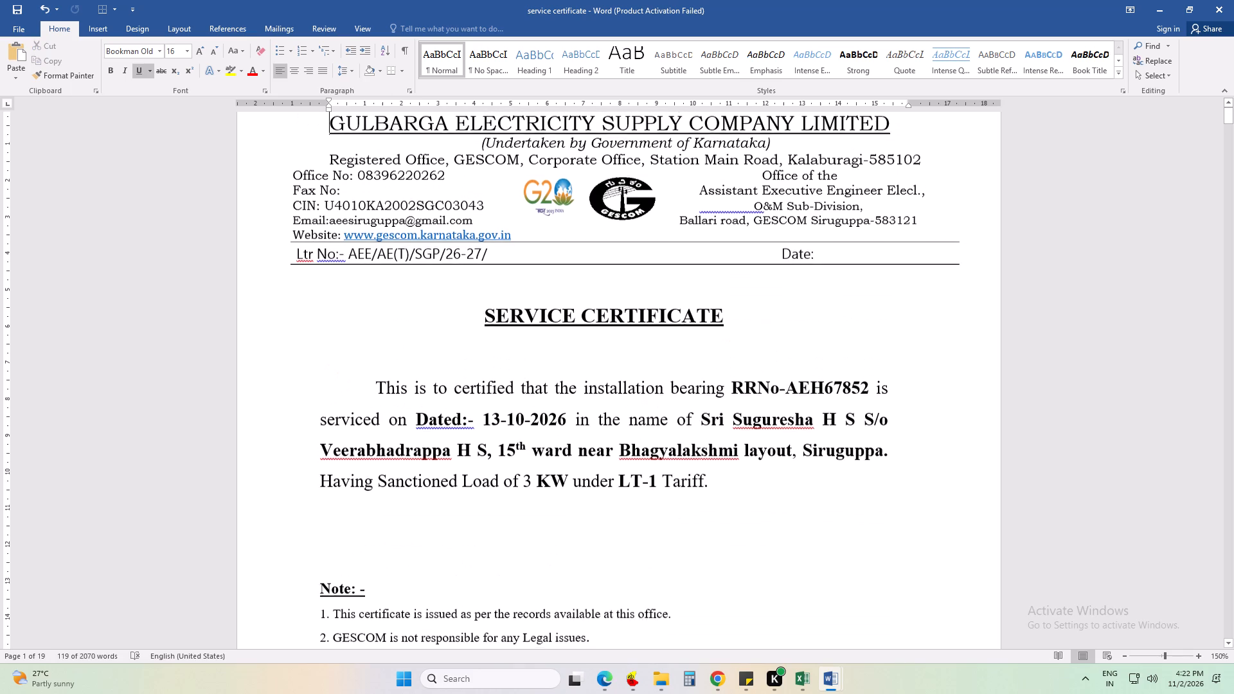
Paste the copied certificate again at the document's start, add blank lines so the existing one starts on the second page, and save.
key(ctrl+v)
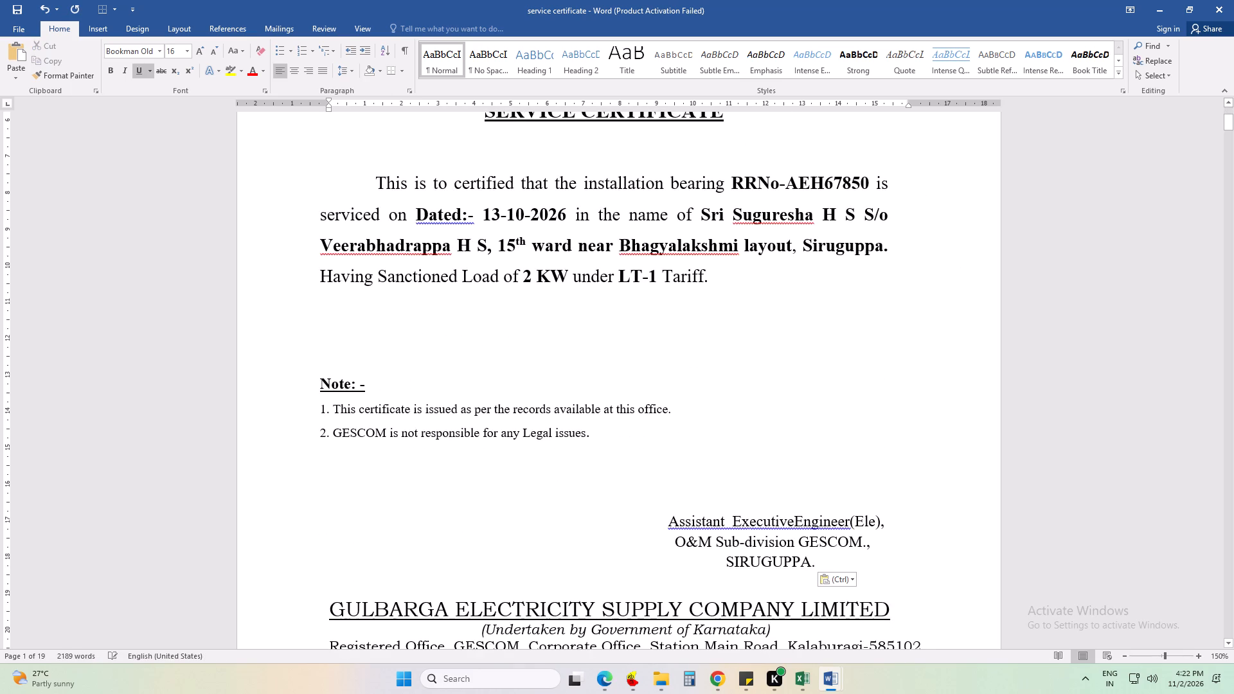
key(Return)
key(Return)
key(Return)
key(Return)
key(Return)
key(Return)
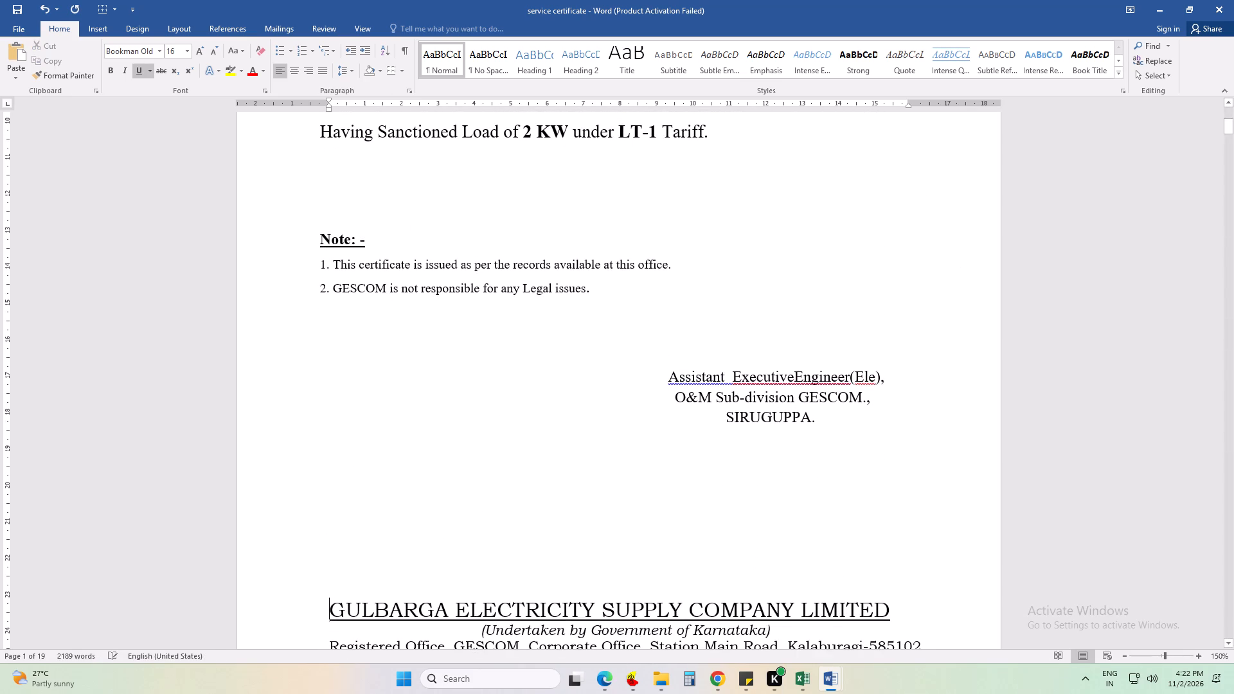
key(Return)
key(Return)
key(Return)
key(BackSpace)
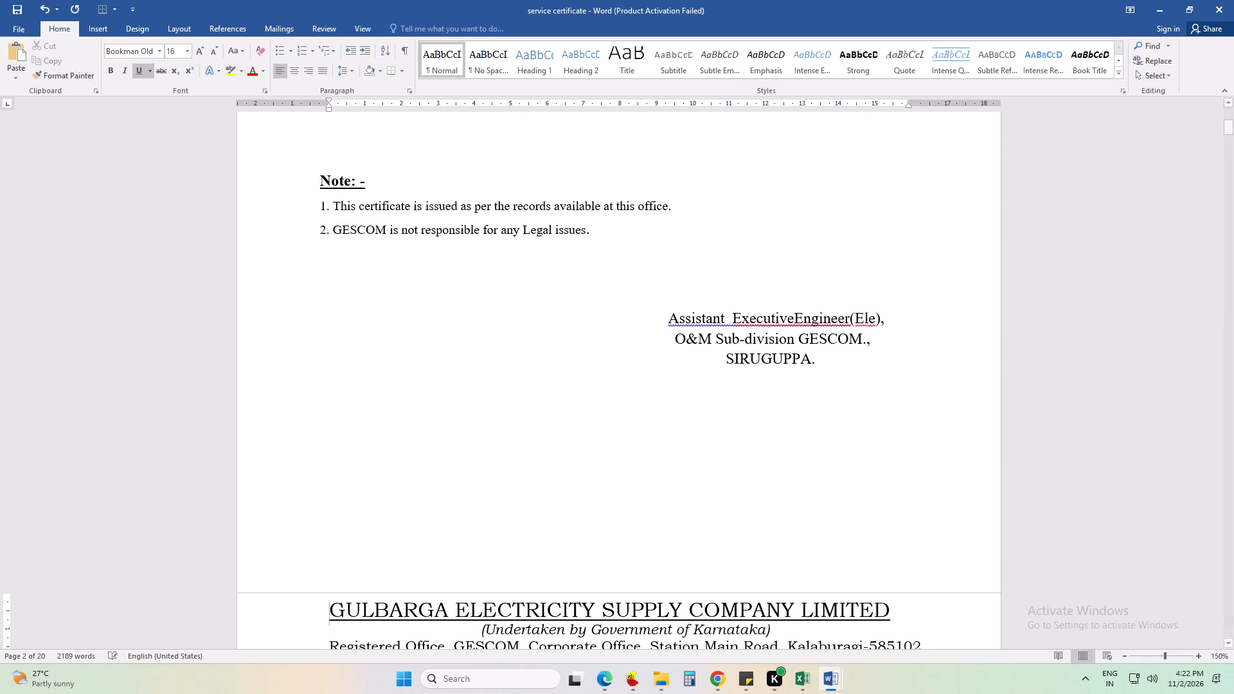
key(ctrl+s)
Change the last digit of the RR number to 3 in the new first-page certificate.
scroll(676, 477, up, 7)
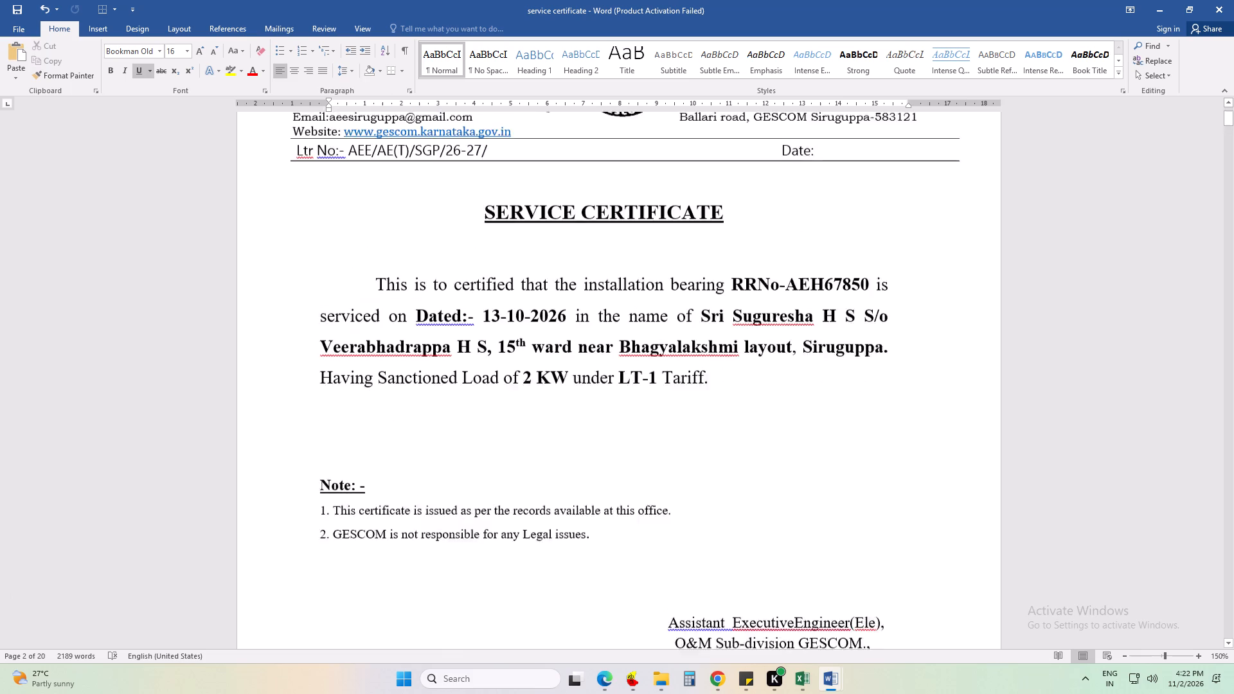
scroll(674, 472, up, 4)
click(863, 394)
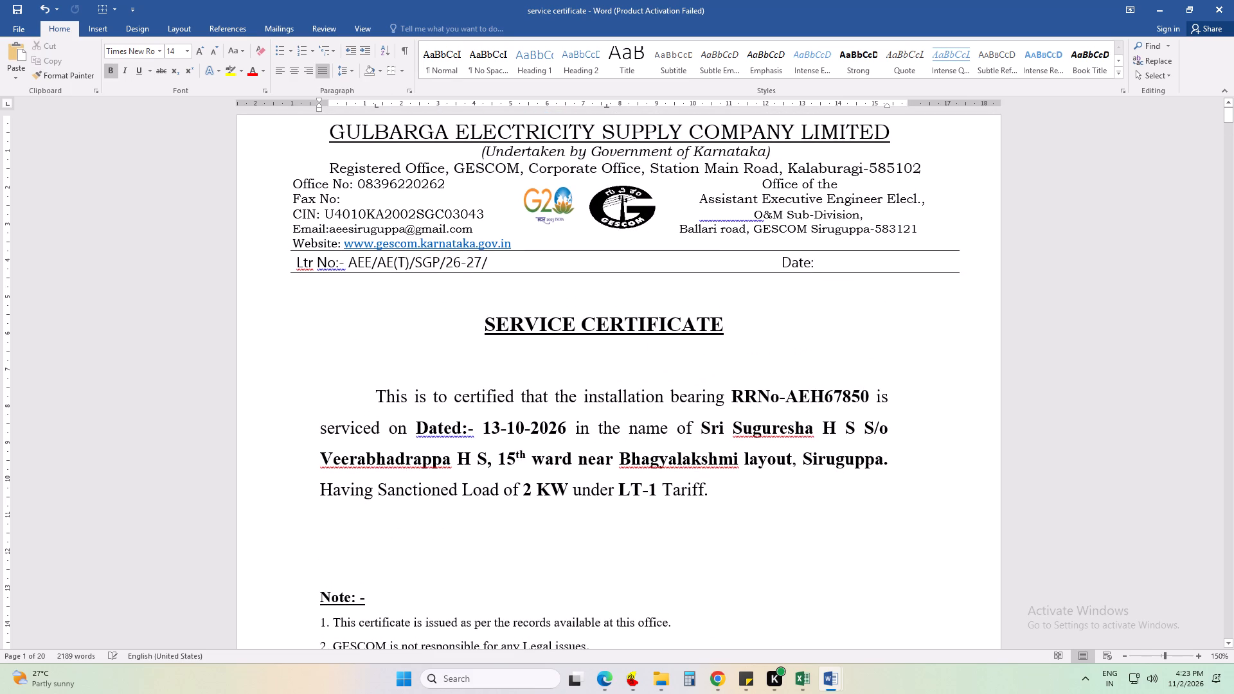
key(Delete)
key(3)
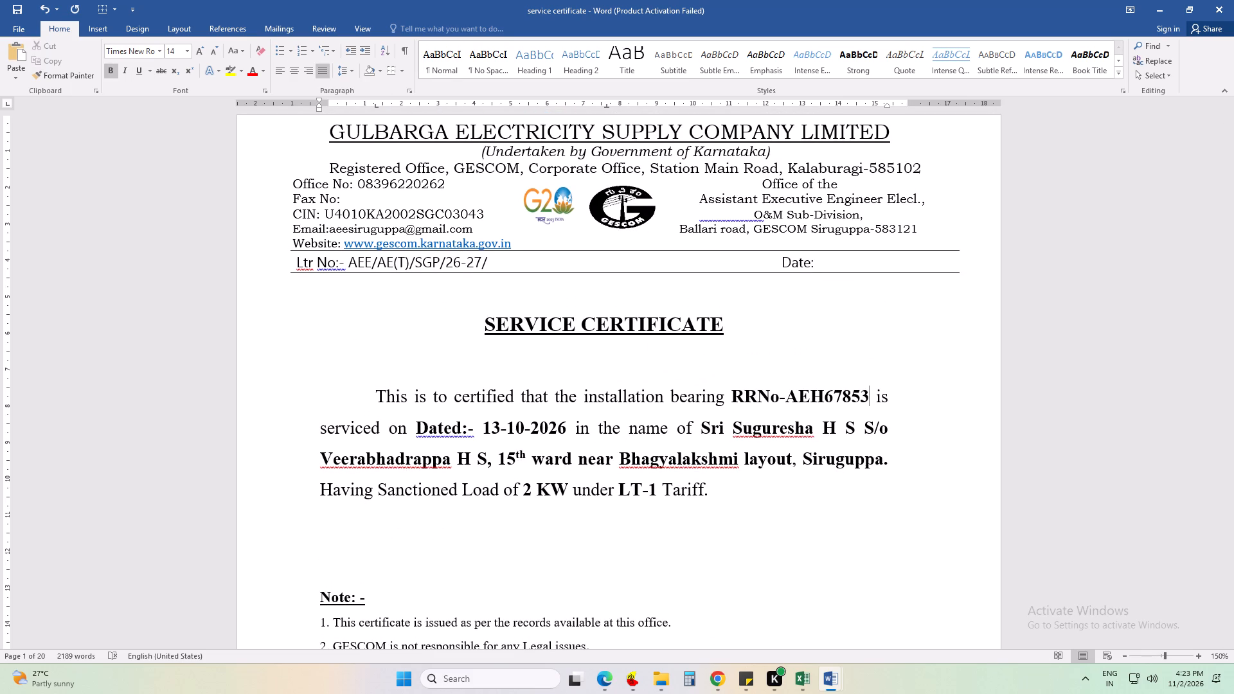
Set the sanctioned load in the first-page certificate to 3 KW and save the document.
key(Right)
key(Right)
key(Right)
key(Down)
key(Down)
key(Left)
key(Down)
key(Left)
key(Left)
key(Left)
key(Left)
key(Left)
key(Left)
key(Left)
key(Left)
key(Left)
key(Left)
key(Left)
key(Left)
key(Left)
key(Left)
key(Left)
key(Left)
key(Left)
key(Left)
key(Left)
key(Left)
key(BackSpace)
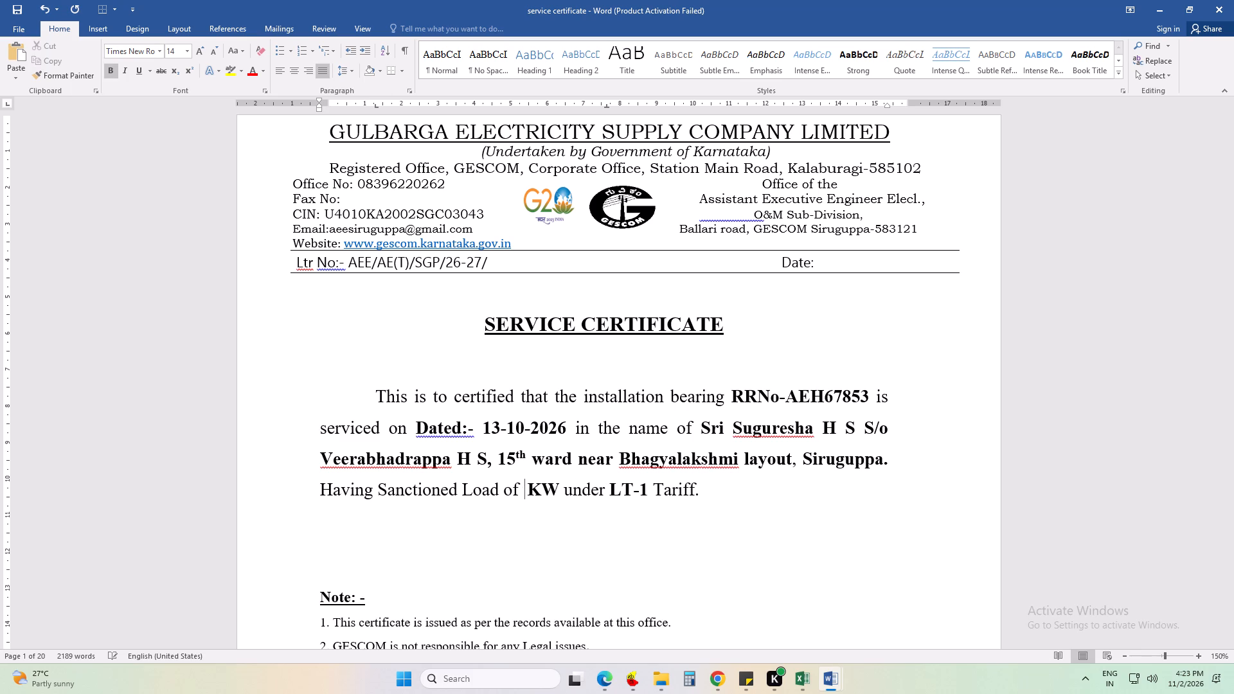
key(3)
key(ctrl+s)
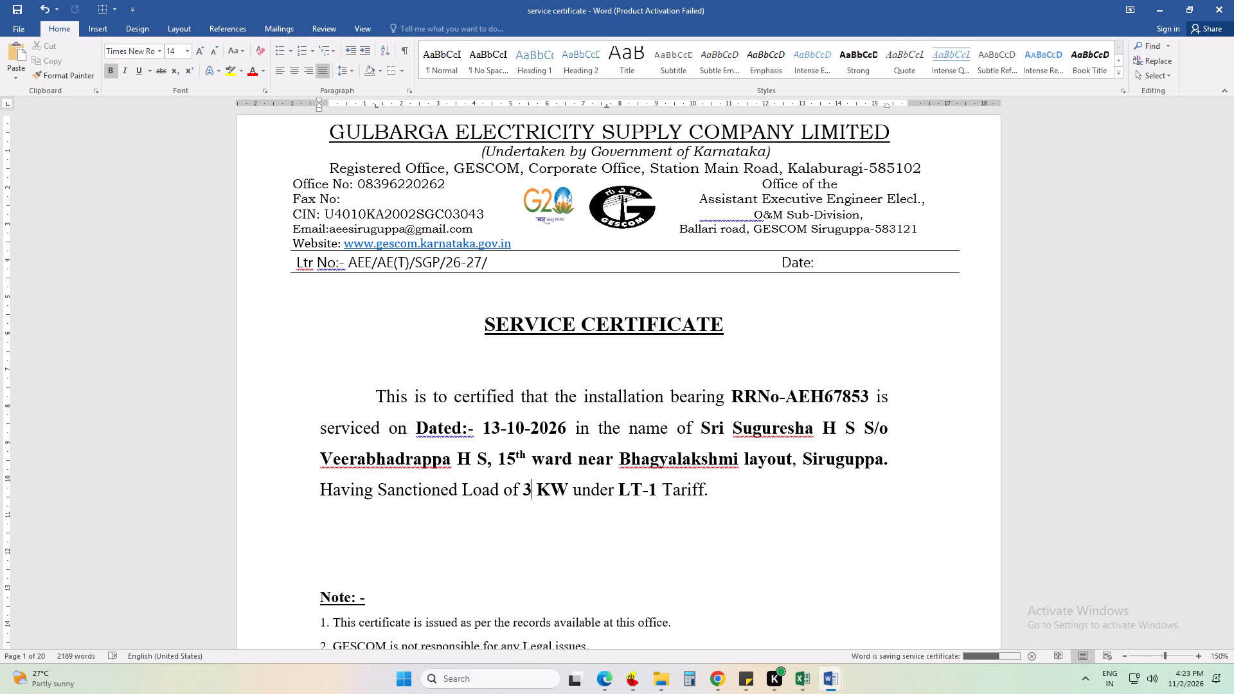
Make the 3 of the sanctioned load bold in the second-page certificate and save the document.
scroll(1000, 531, down, 14)
scroll(577, 474, down, 4)
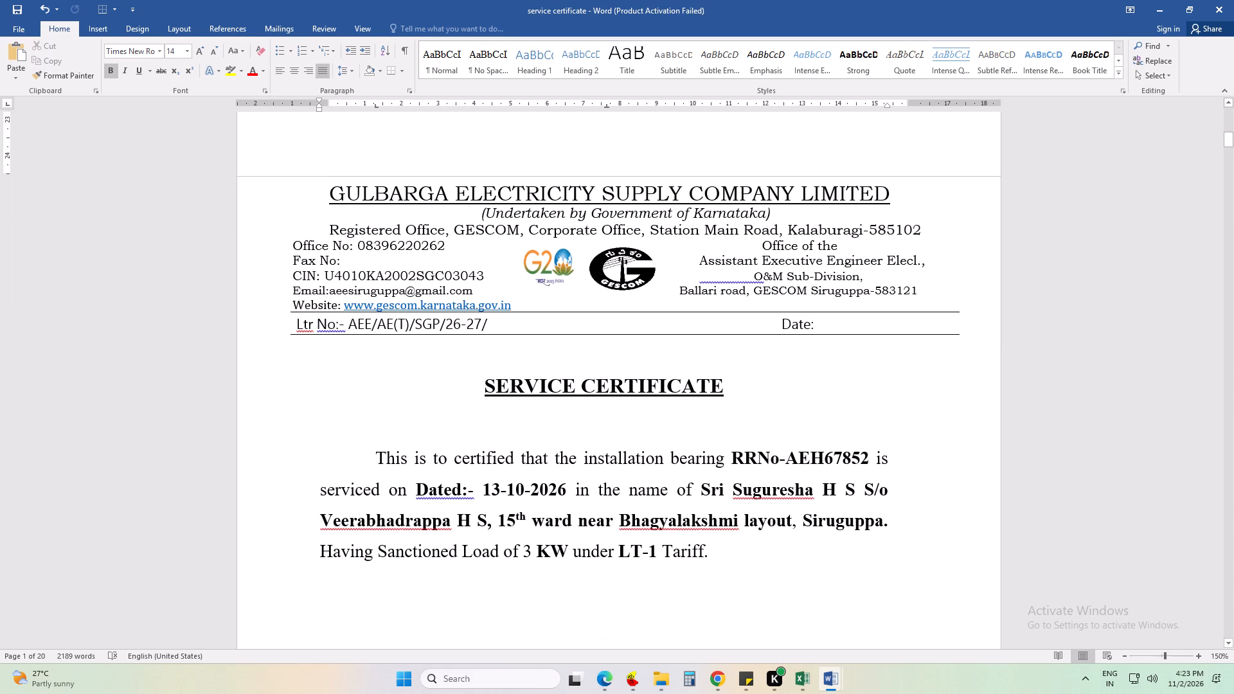
click(519, 549)
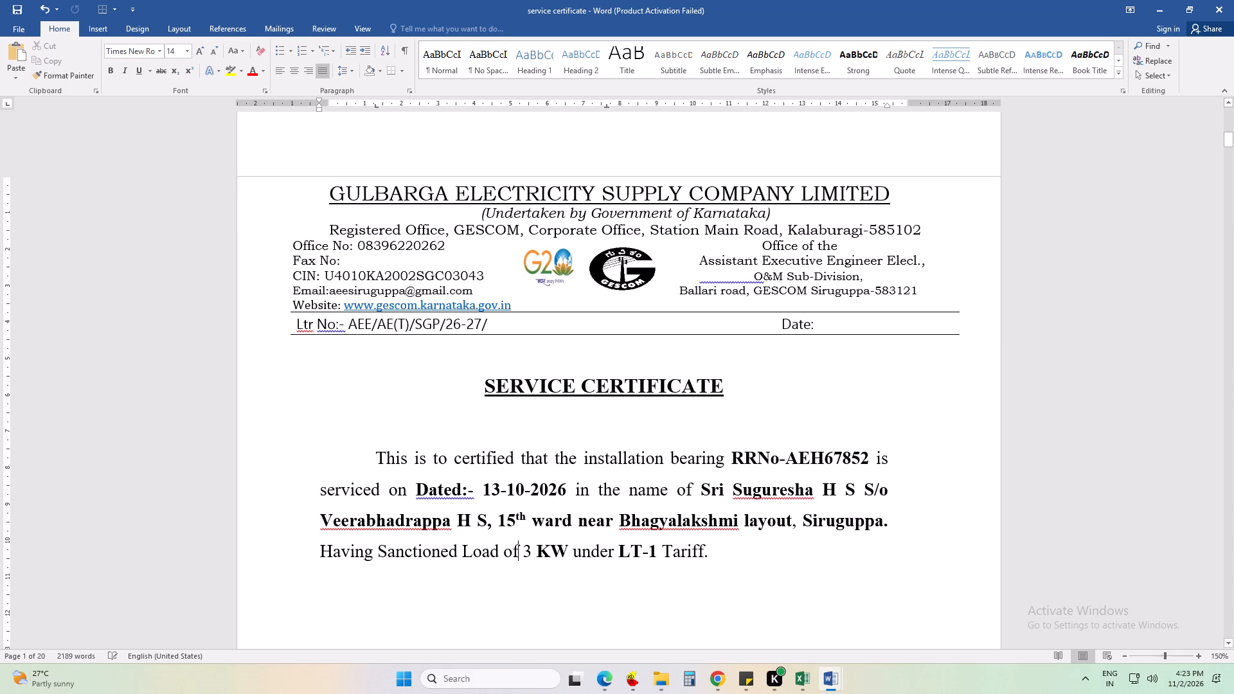
key(Right)
key(shift+Right)
key(ctrl+b)
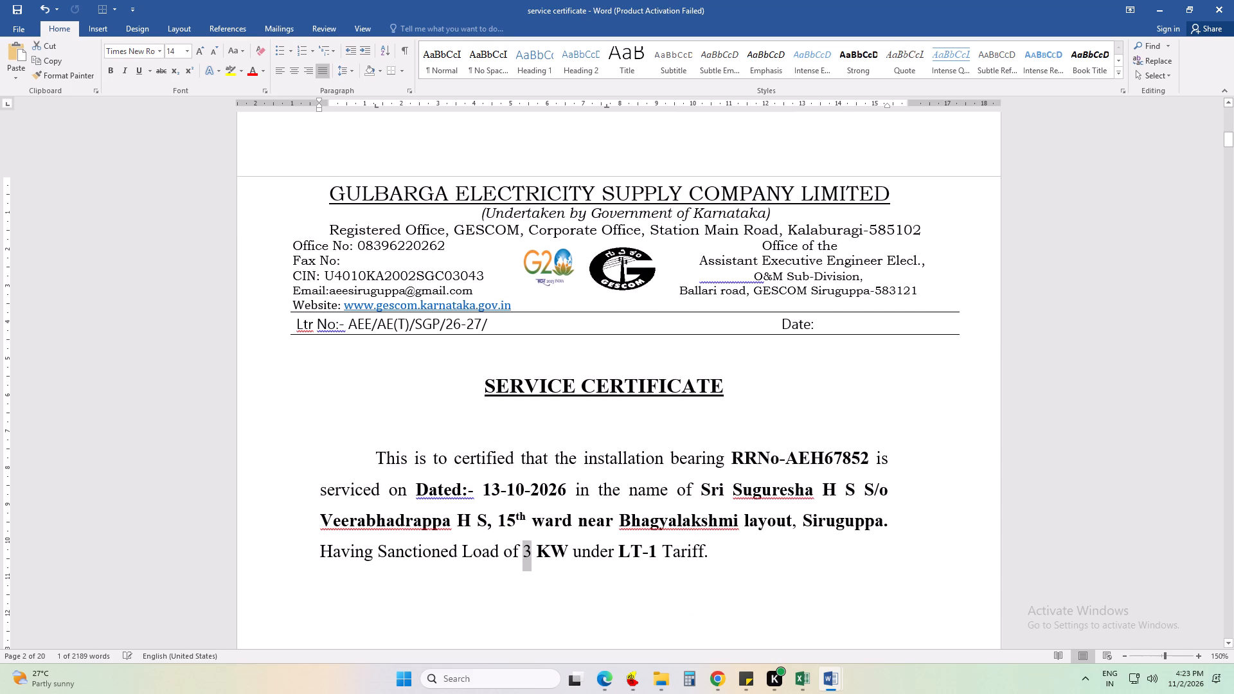
click(802, 298)
key(ctrl+s)
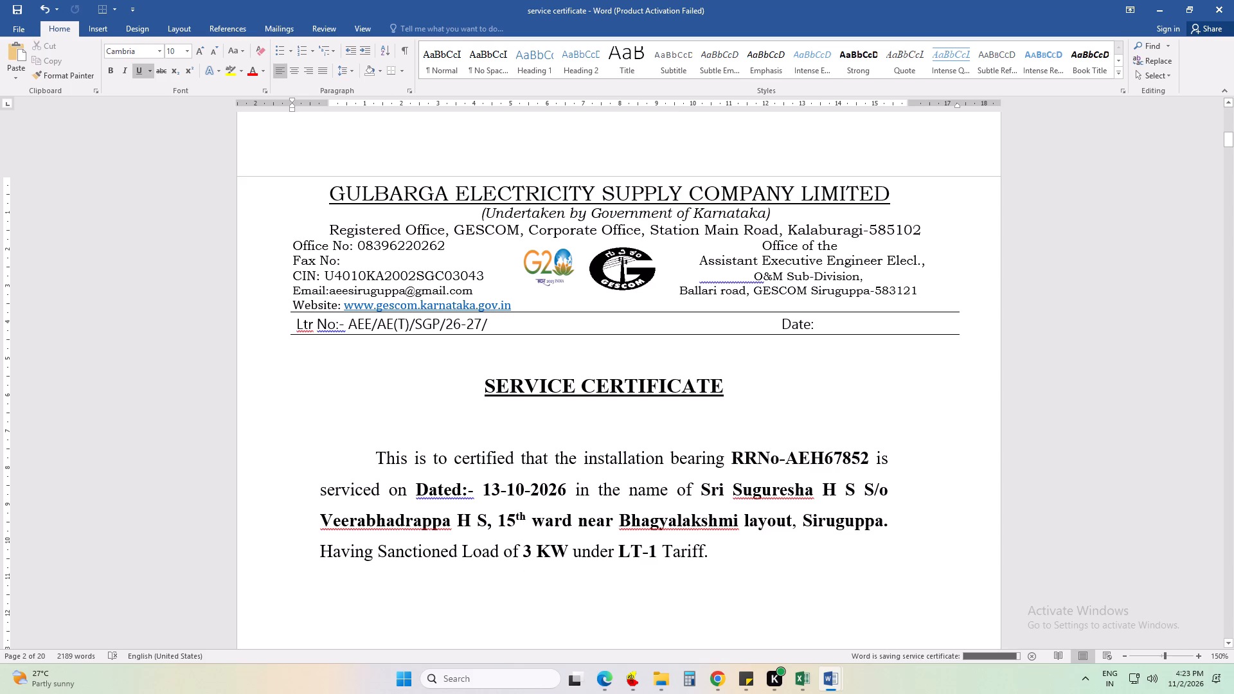
Review the RR numbers and sanctioned loads across the newly made certificates on the first pages.
scroll(418, 349, down, 18)
scroll(377, 330, up, 3)
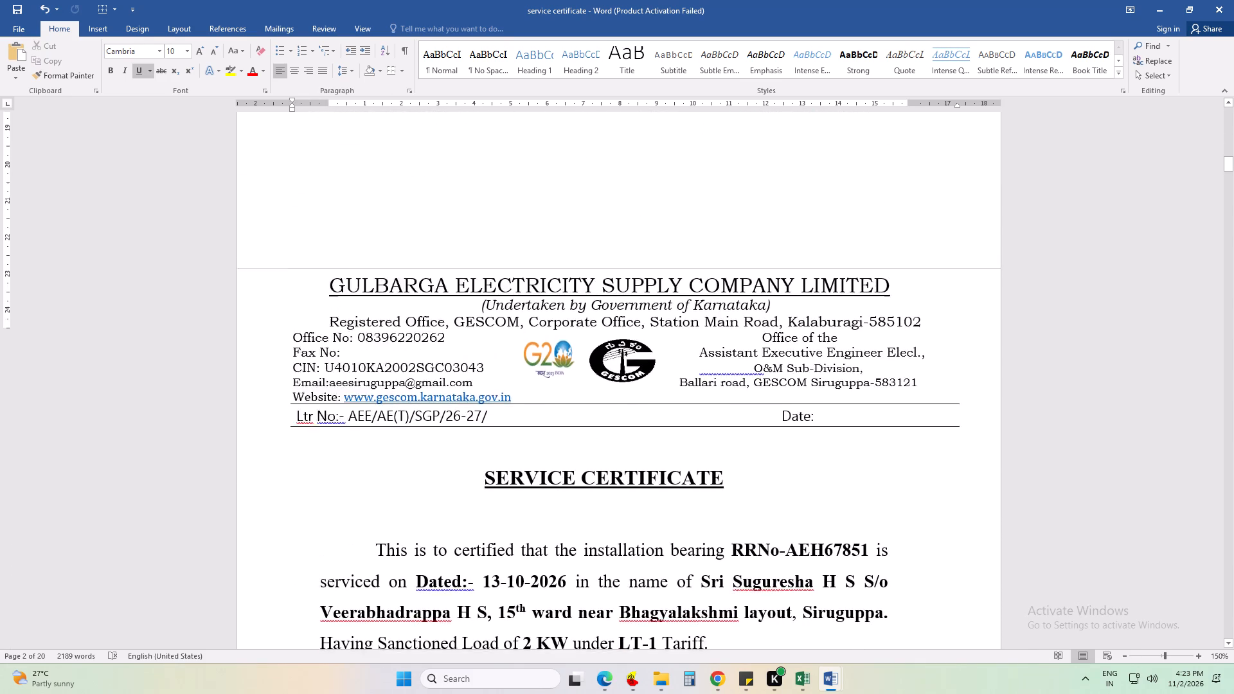
scroll(377, 330, up, 11)
scroll(376, 323, down, 1)
scroll(376, 323, up, 13)
scroll(376, 323, down, 1)
scroll(376, 323, up, 6)
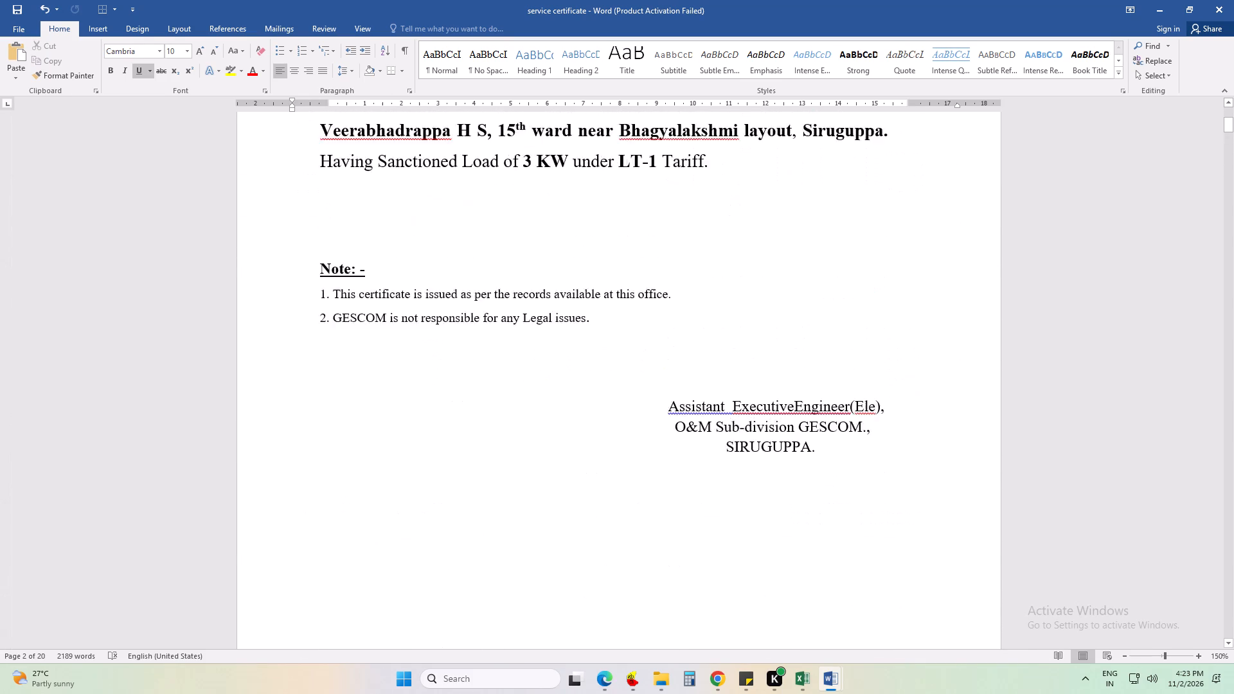
scroll(376, 323, up, 11)
scroll(376, 323, down, 20)
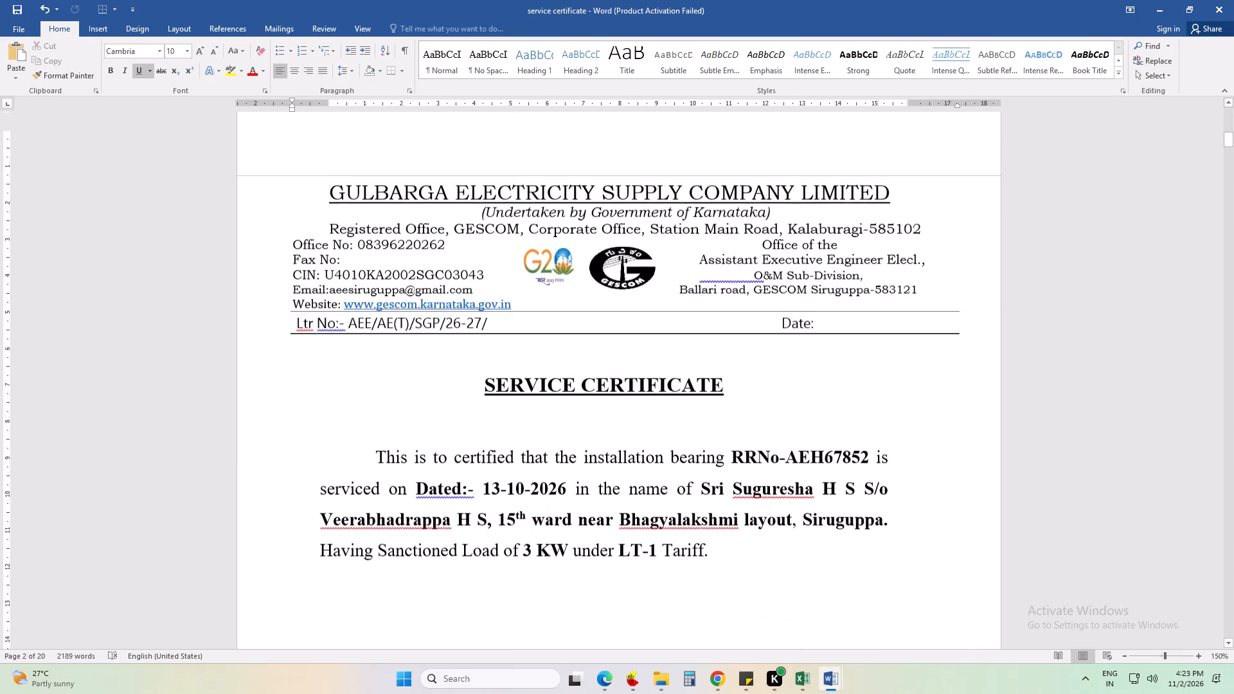
scroll(368, 444, down, 7)
scroll(477, 500, down, 11)
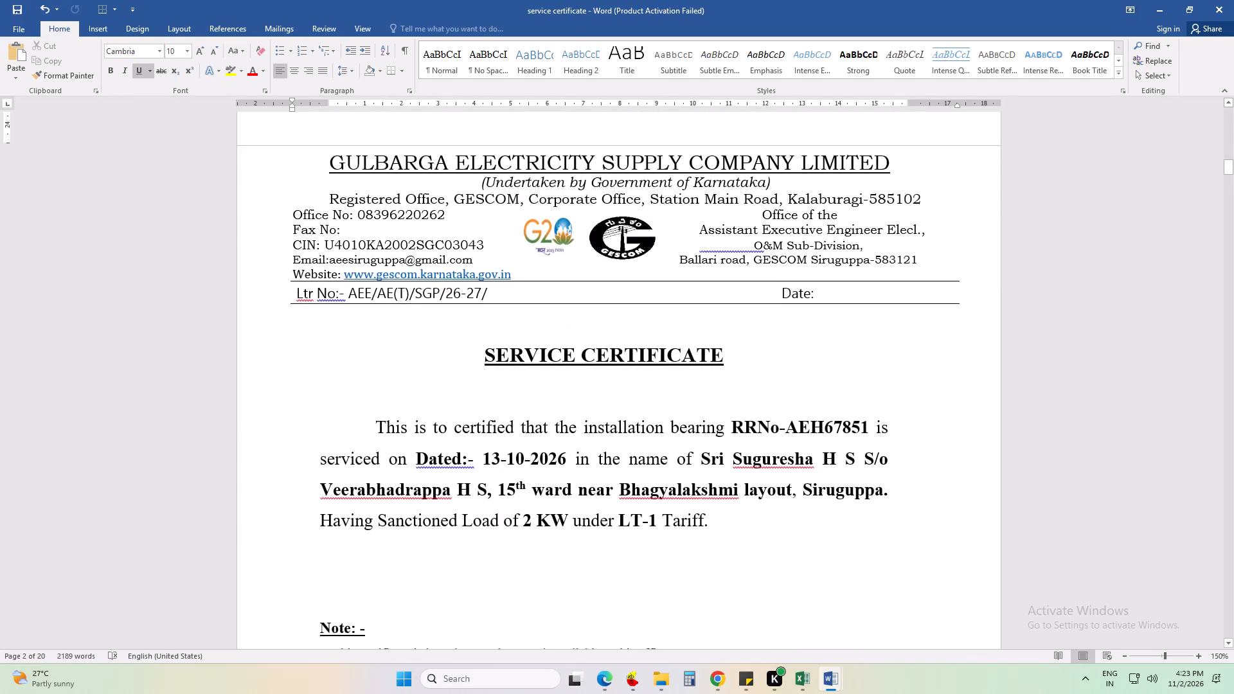
Paste another copy of the certificate at the start of the document, push the existing certificate onto the second page, and save.
scroll(478, 500, down, 15)
scroll(484, 497, down, 13)
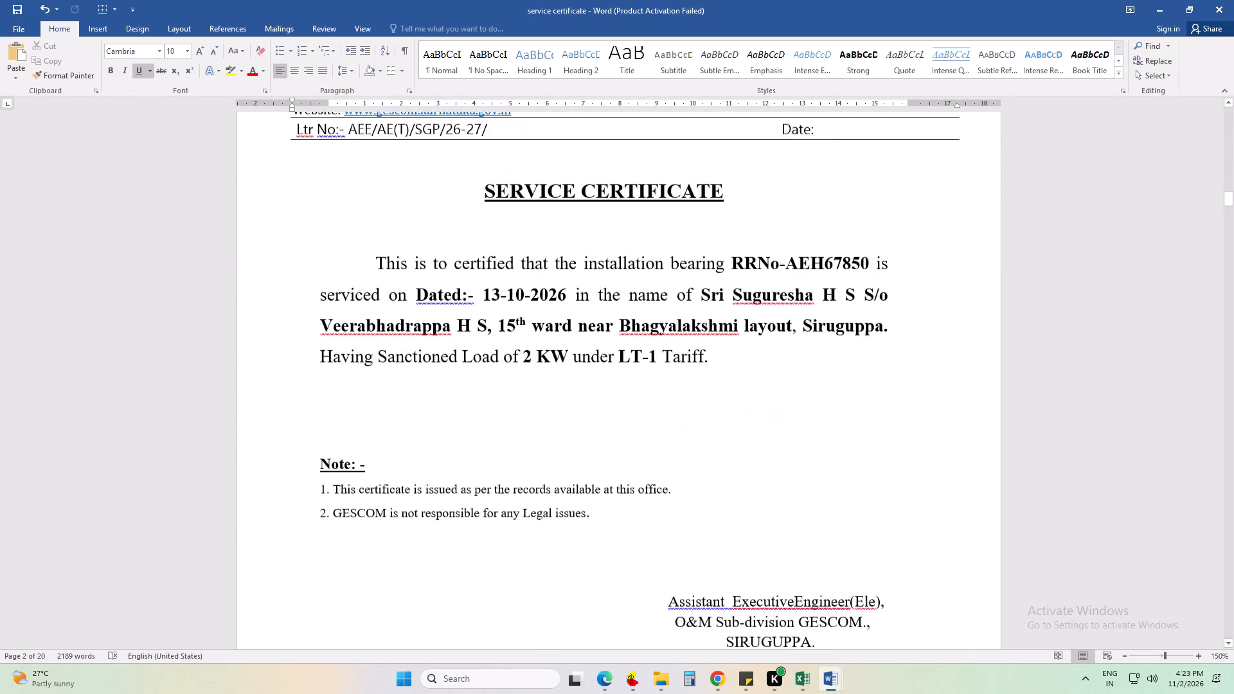
scroll(484, 497, down, 5)
scroll(484, 497, up, 6)
drag(1228, 202, 1233, 57)
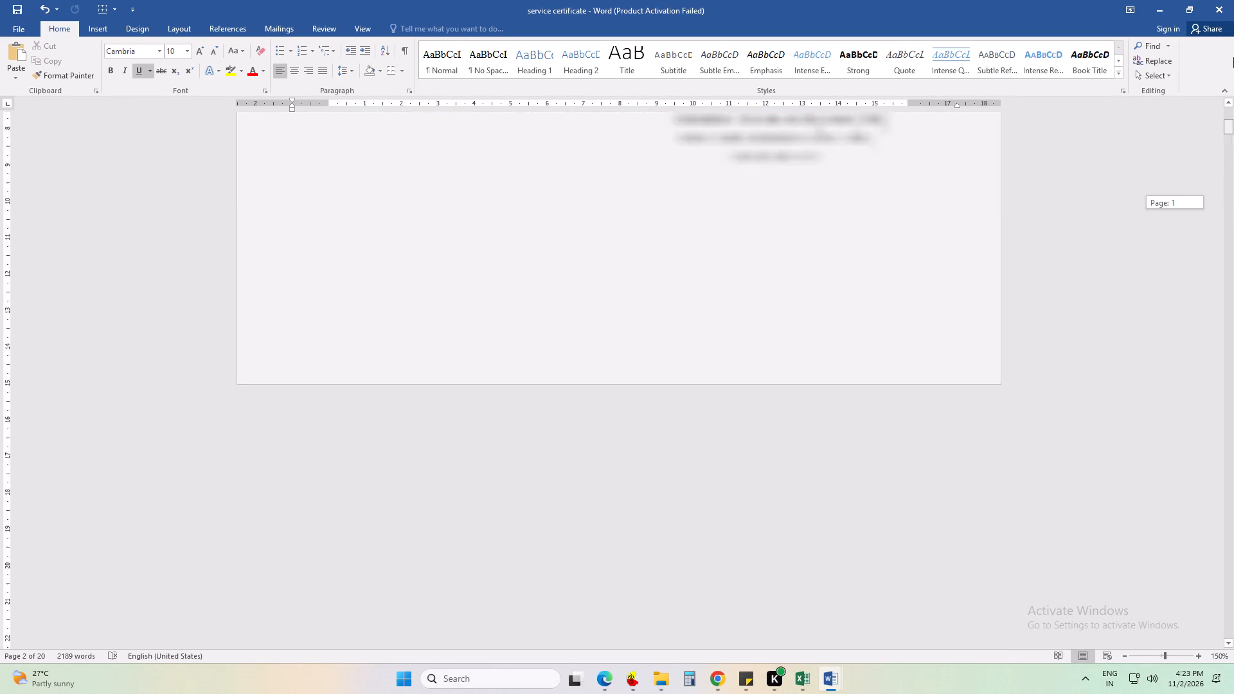
drag(1233, 57, 1233, 53)
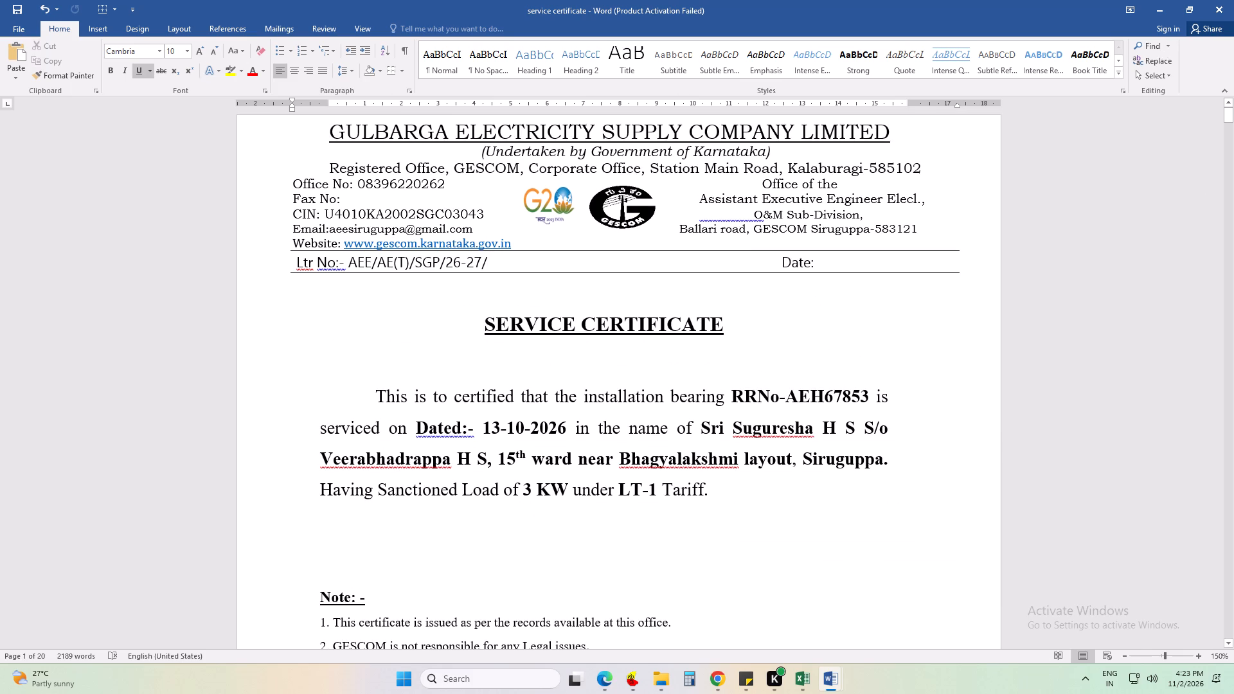
click(327, 133)
key(ctrl+v)
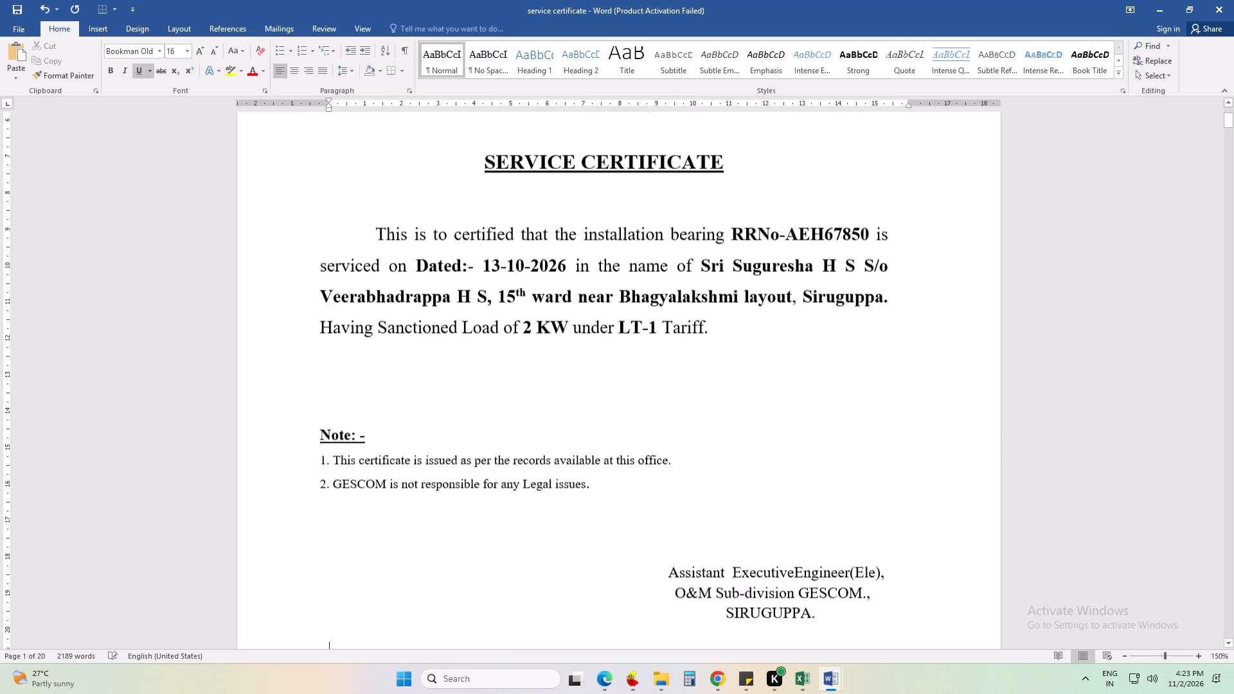
key(Return)
key(Return)
key(Return)
key(Return)
key(Return)
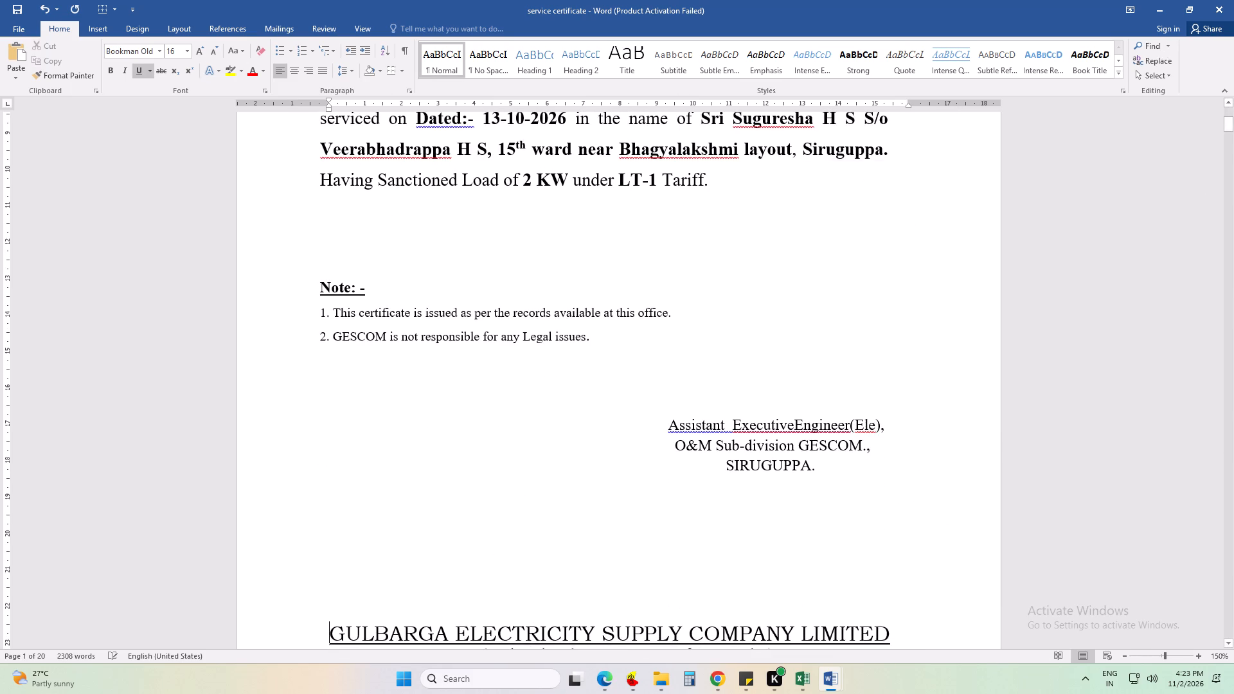
key(Return)
key(Return)
key(Return)
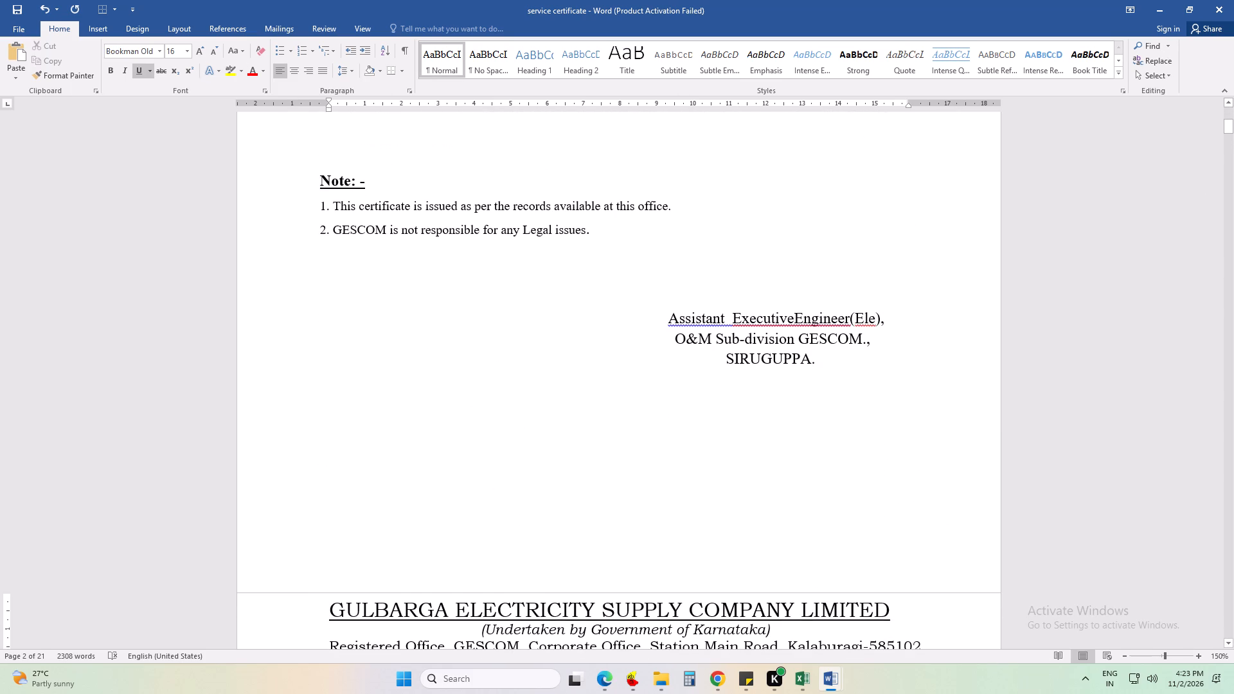
key(ctrl+s)
Change the last digit of the RR number to 4 in the new first-page certificate.
scroll(940, 524, up, 6)
scroll(940, 524, down, 1)
scroll(940, 524, up, 5)
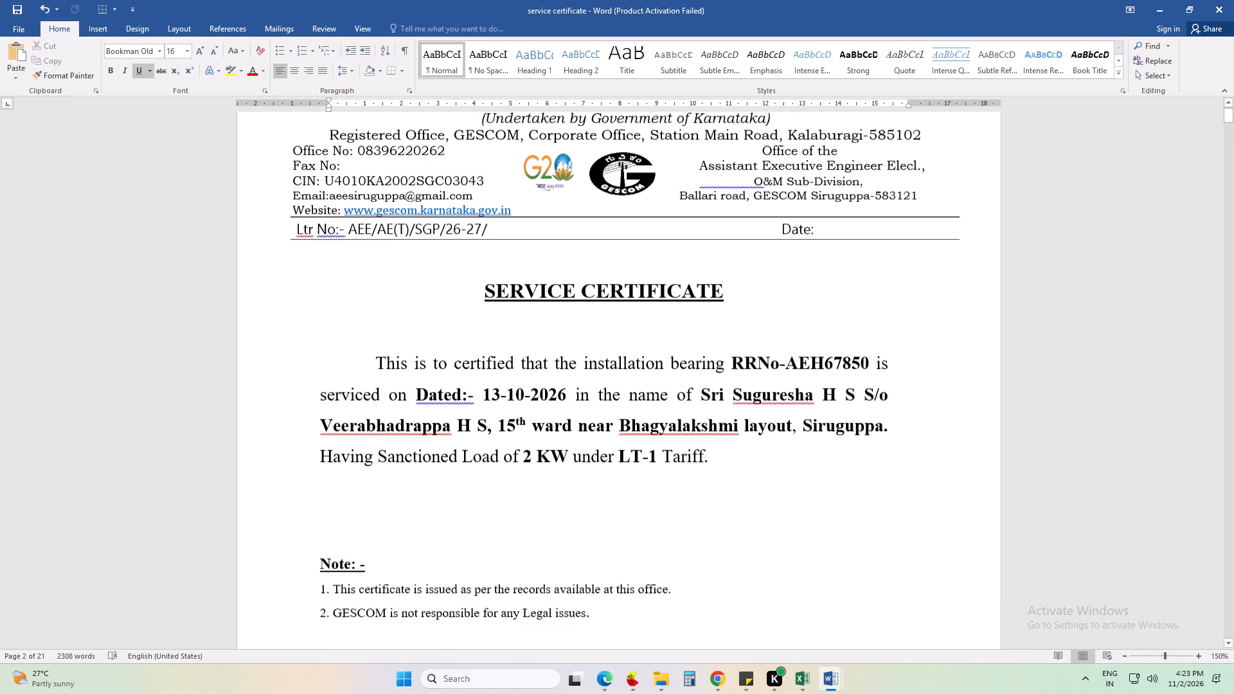
scroll(804, 520, up, 7)
click(758, 410)
key(Right)
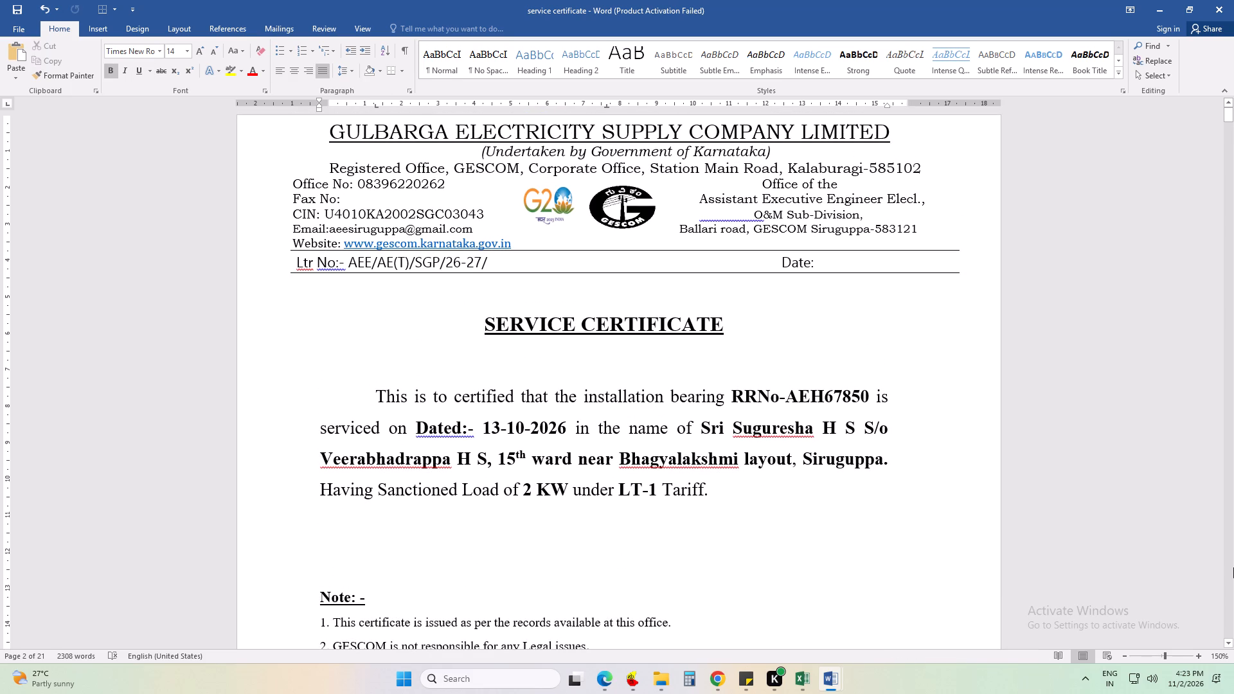
key(Right)
key(Right)
key(Right)
key(Right)
key(Right)
key(Right)
key(Right)
key(Right)
key(Right)
key(Delete)
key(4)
Replace the consumer's name following "Sri" in the first-page certificate with the new consumer's name.
key(Right)
key(Right)
key(Right)
key(Right)
key(Right)
key(Right)
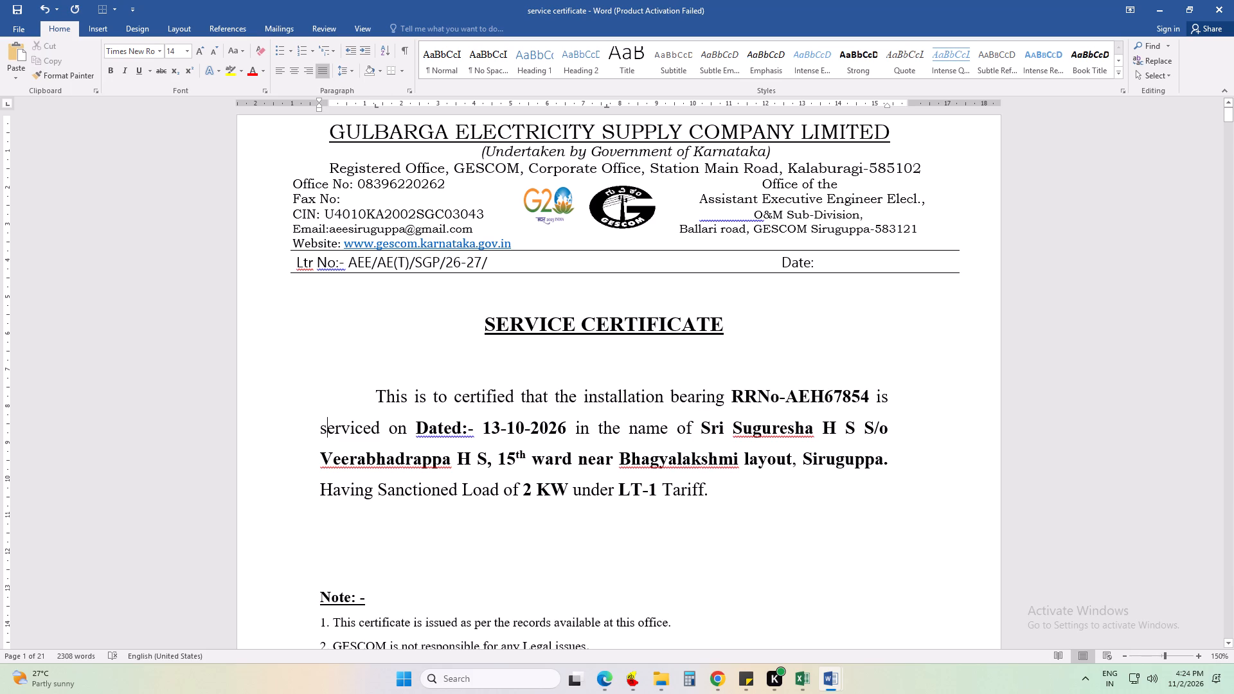
key(Right)
key(Right)
key(Right)
key(Right)
key(Right)
key(Right)
key(Right)
key(Right)
key(Right)
key(Right)
key(Right)
key(Right)
key(Right)
key(Right)
key(Right)
key(Right)
key(Right)
key(Right)
key(Right)
key(Right)
key(Right)
key(Right)
key(Right)
key(Right)
key(Right)
key(Right)
key(Right)
key(Right)
key(Right)
key(Right)
key(Right)
key(Right)
key(shift+Right)
key(shift+Right)
key(shift+Right)
key(shift+Right)
key(shift+Right)
key(shift+Right)
key(shift+Right)
key(shift+Right)
key(shift+Right)
key(shift+Right)
key(shift+Right)
key(shift+Right)
key(shift+Right)
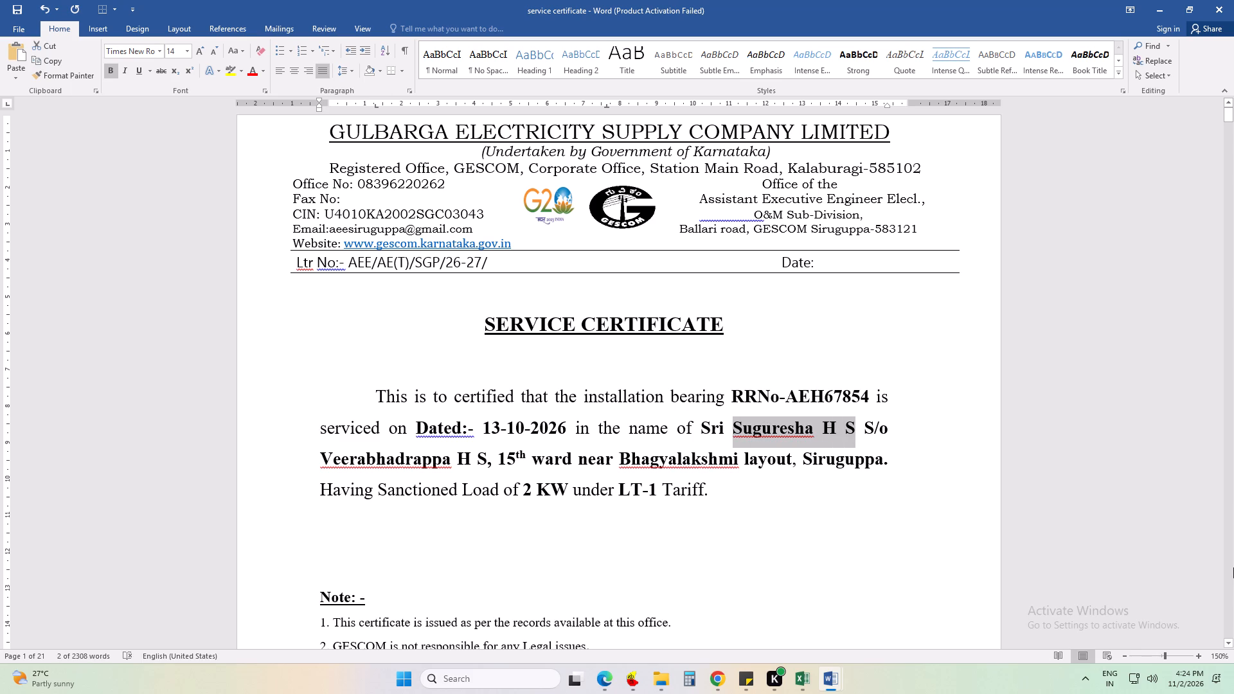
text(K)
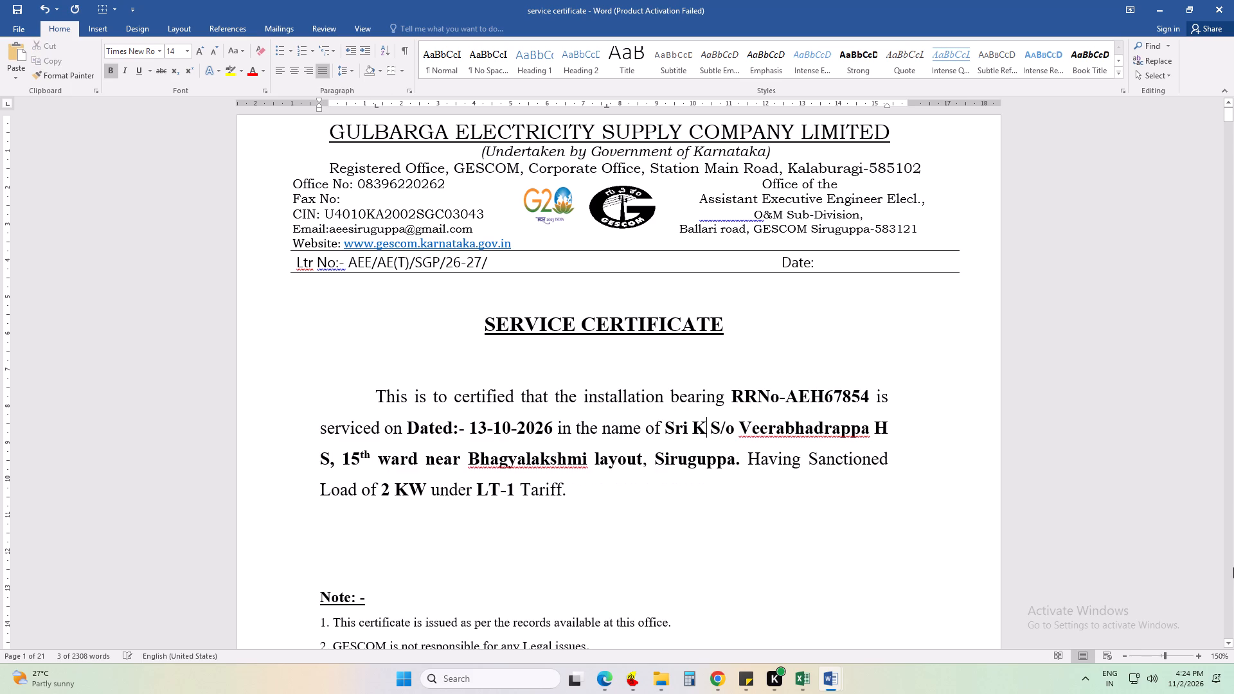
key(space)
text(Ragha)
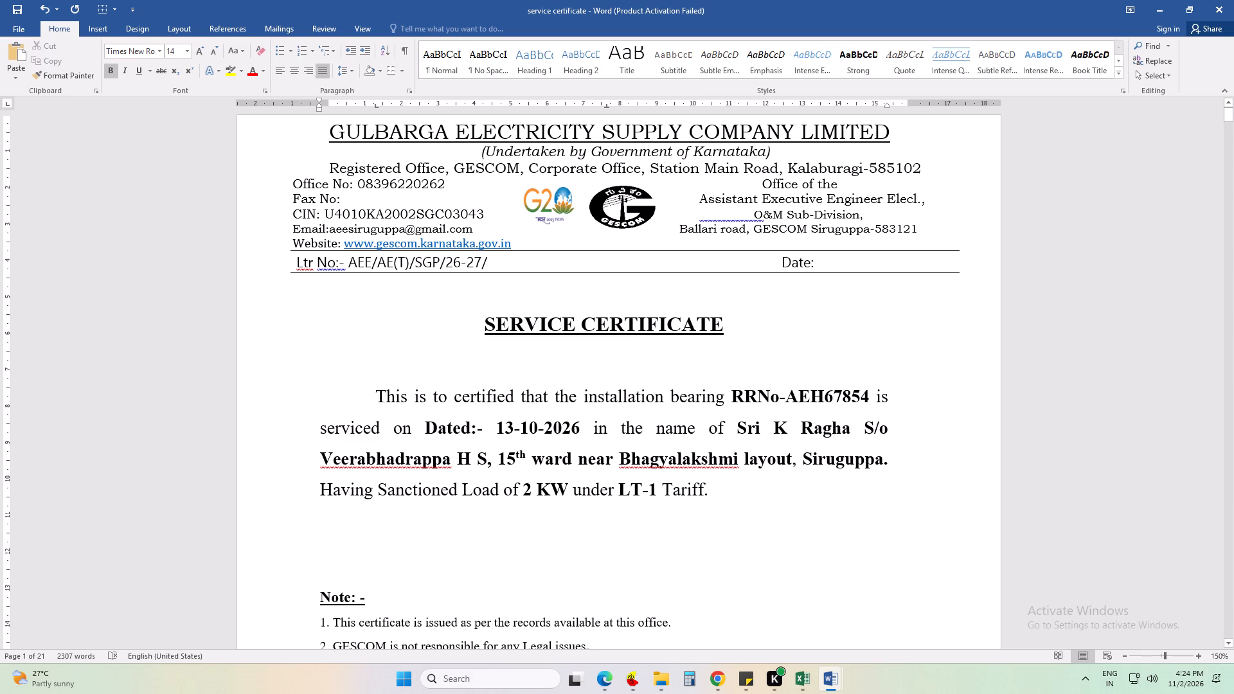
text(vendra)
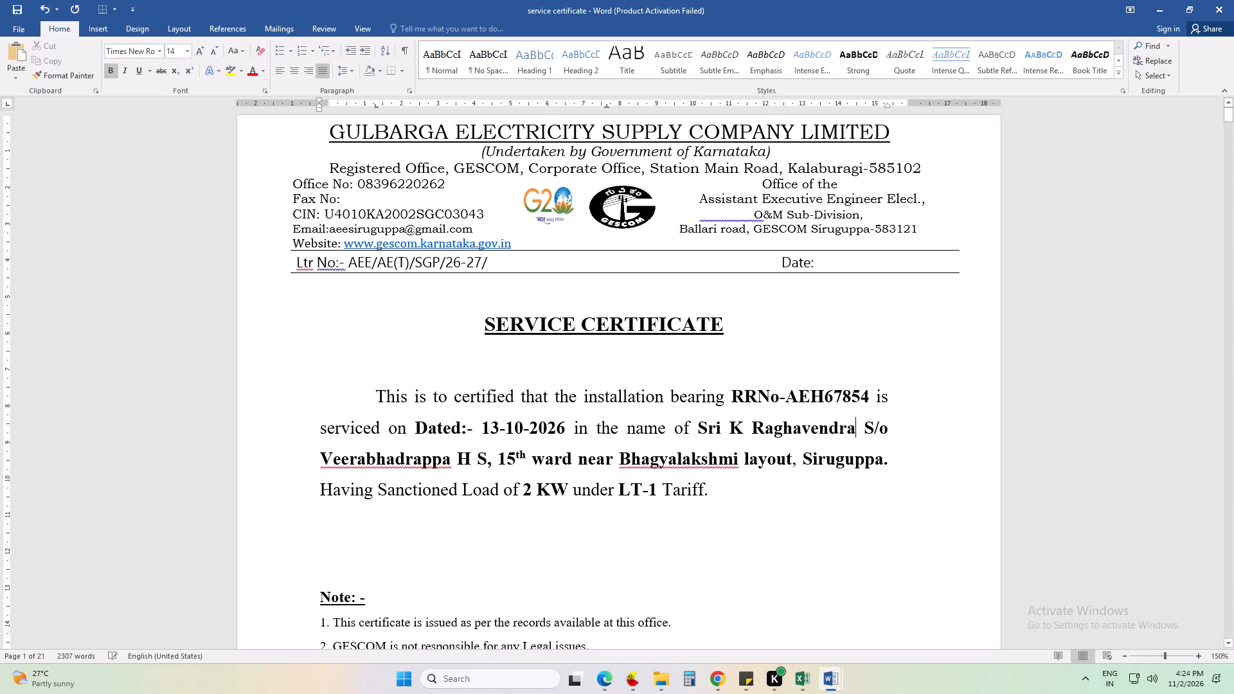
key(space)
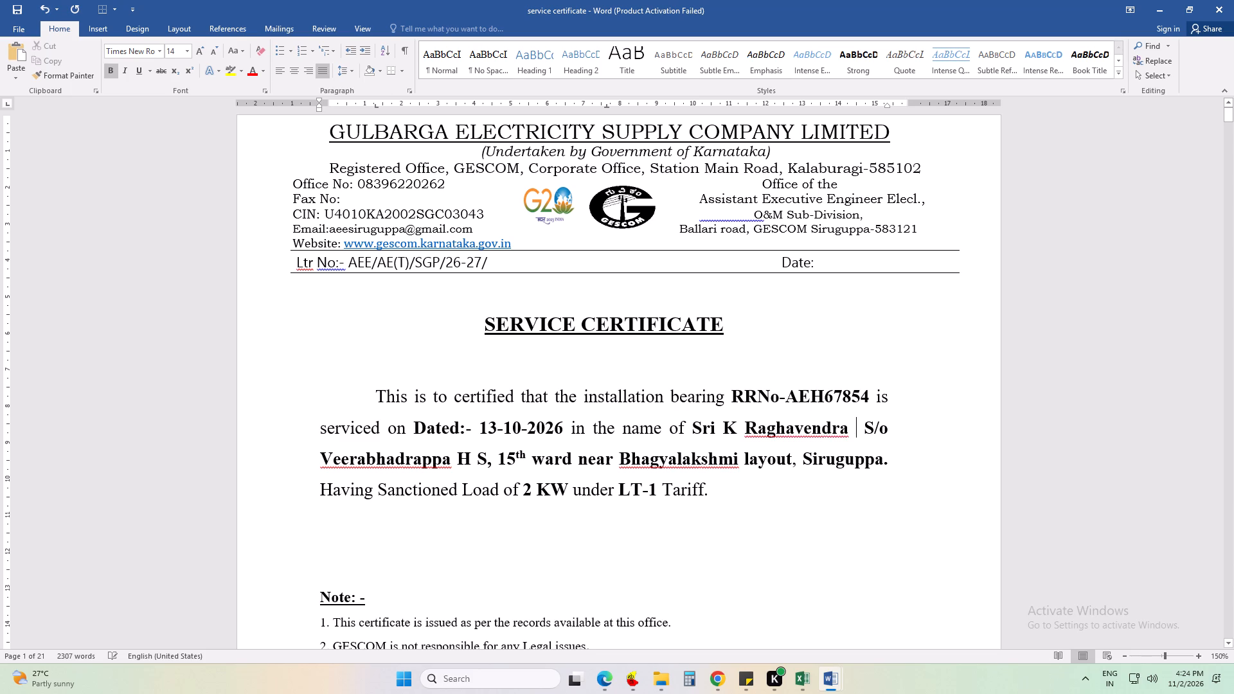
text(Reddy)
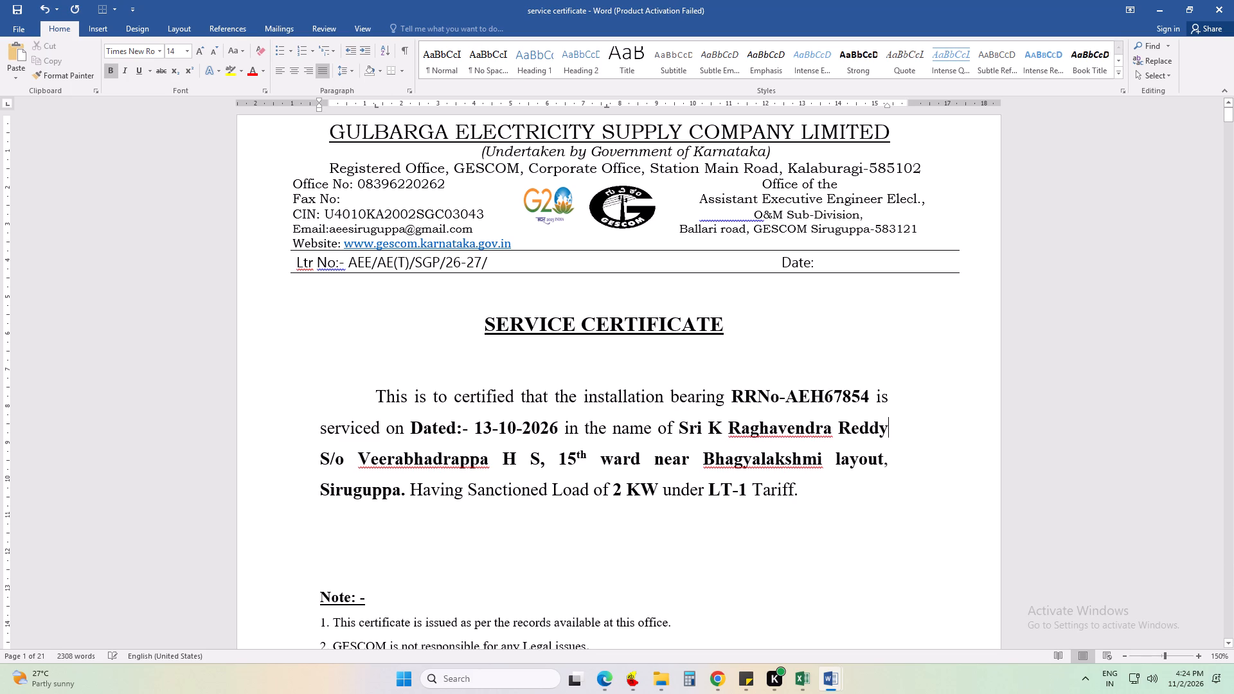
Replace the father's name following "S/o" in the first-page certificate with the new consumer's father's name and save the document.
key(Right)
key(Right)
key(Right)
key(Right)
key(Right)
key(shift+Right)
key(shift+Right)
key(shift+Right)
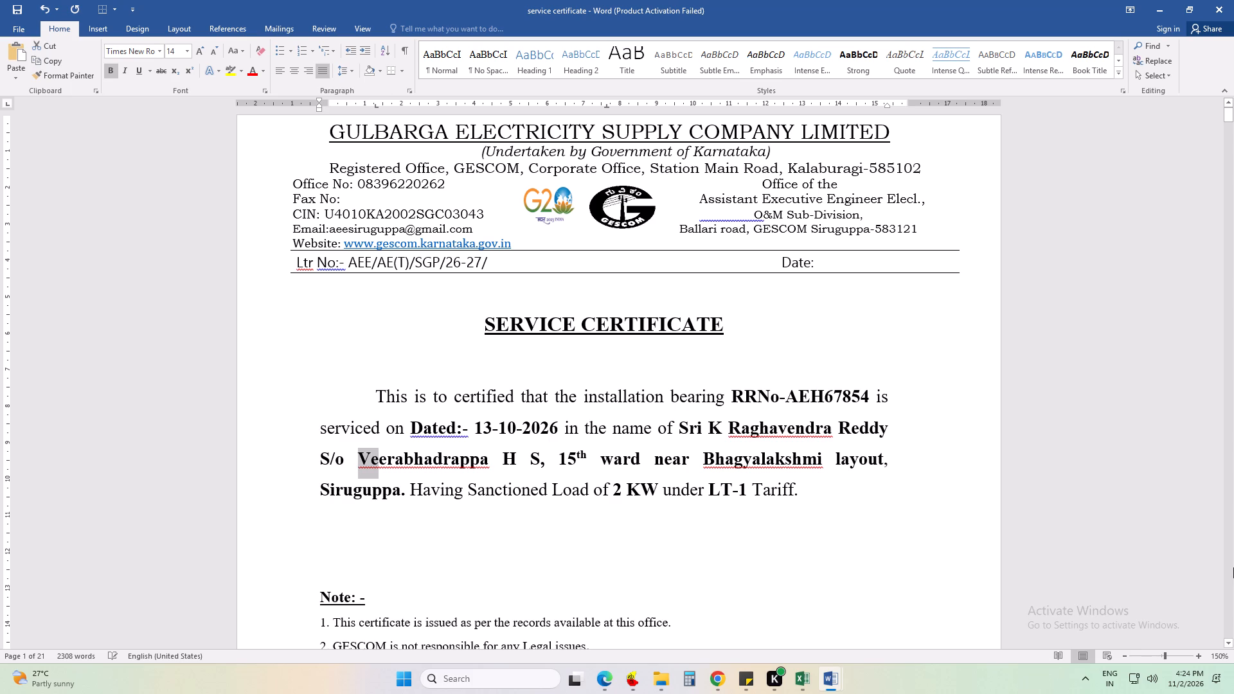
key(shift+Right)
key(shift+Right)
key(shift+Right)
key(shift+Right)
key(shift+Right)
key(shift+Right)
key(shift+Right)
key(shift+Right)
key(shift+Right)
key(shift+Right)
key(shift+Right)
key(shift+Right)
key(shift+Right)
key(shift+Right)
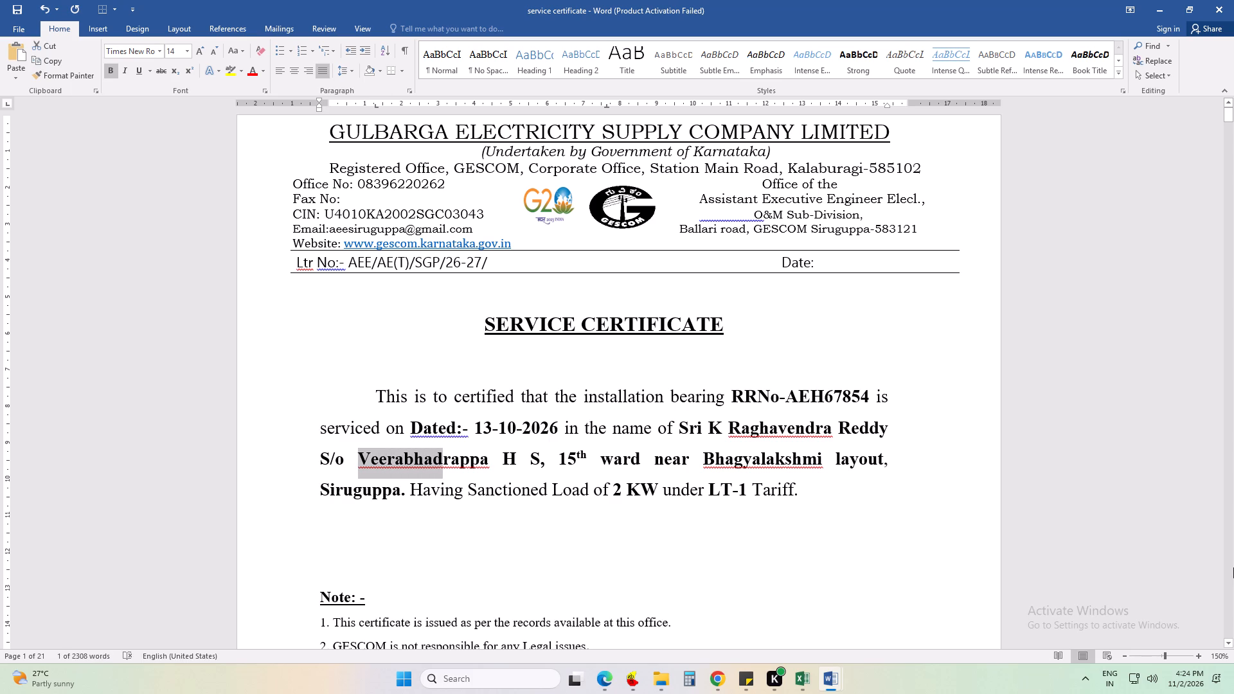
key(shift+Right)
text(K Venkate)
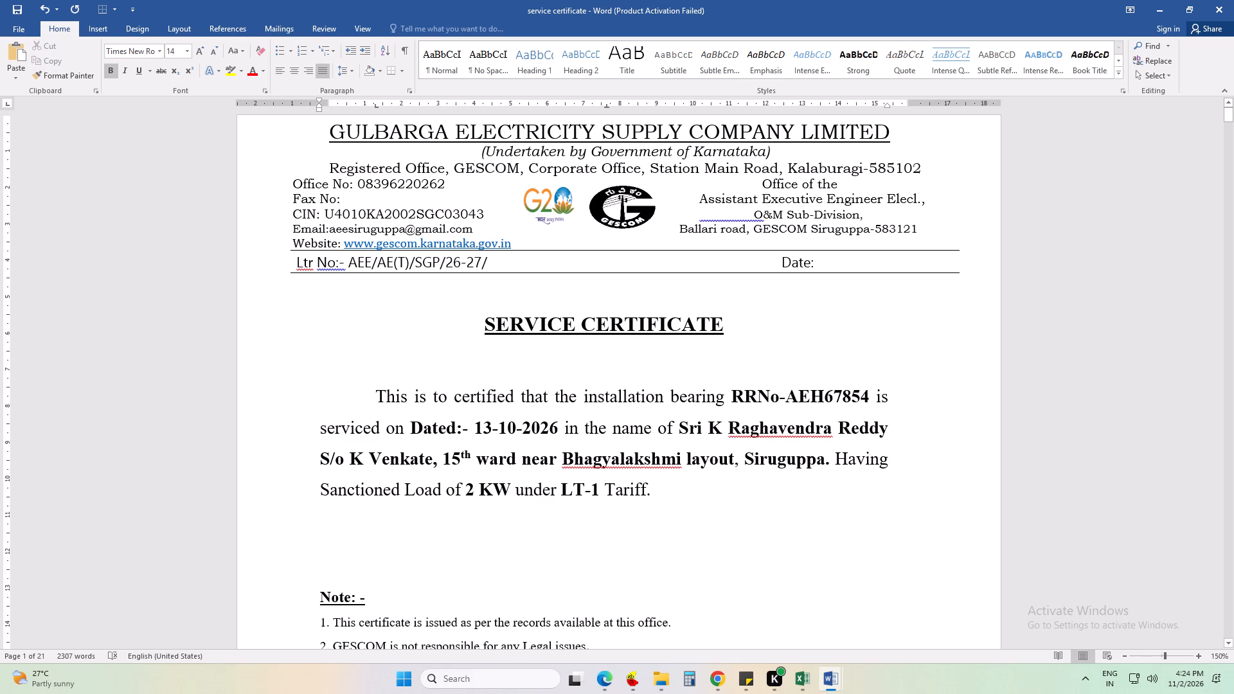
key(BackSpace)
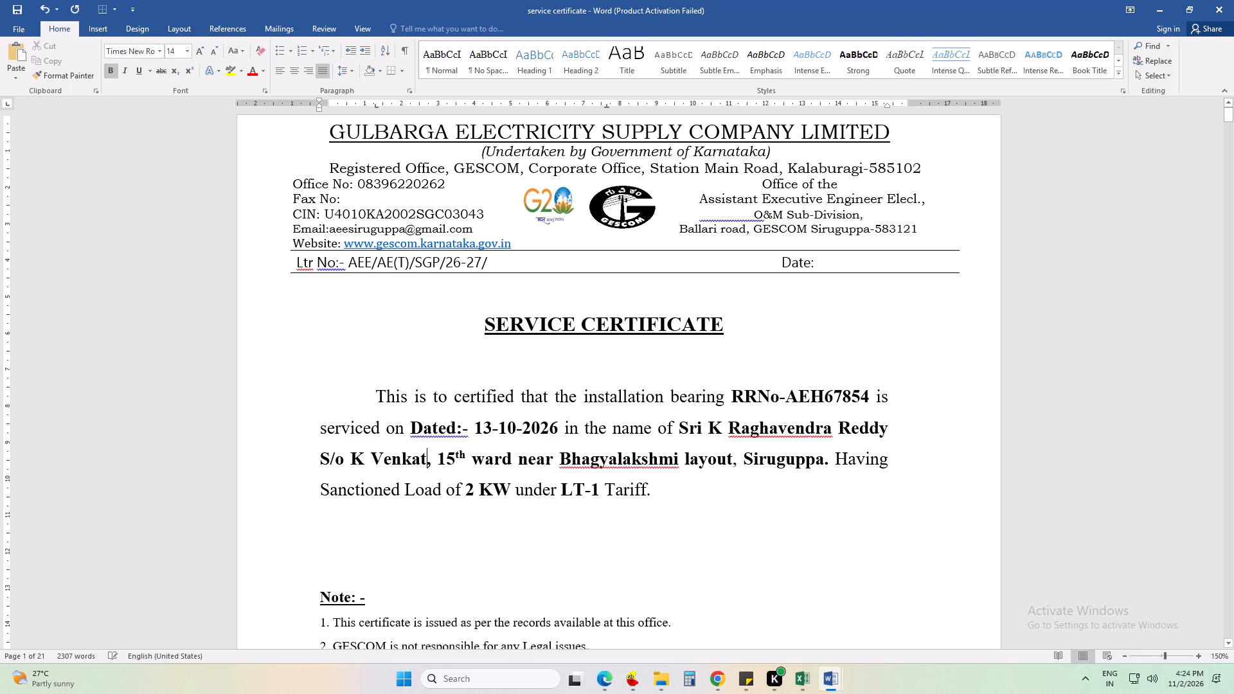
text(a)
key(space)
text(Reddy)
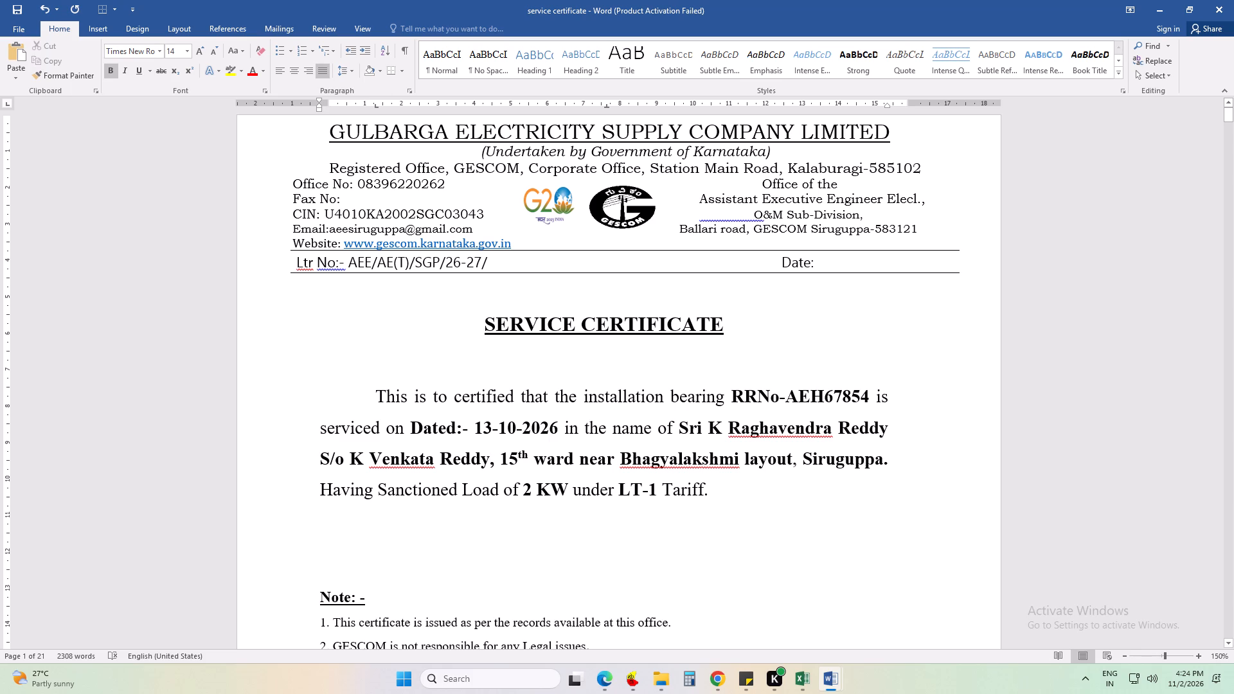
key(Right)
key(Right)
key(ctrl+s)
Set the sanctioned load in the first-page certificate to 3 KW and save the document.
click(532, 482)
key(BackSpace)
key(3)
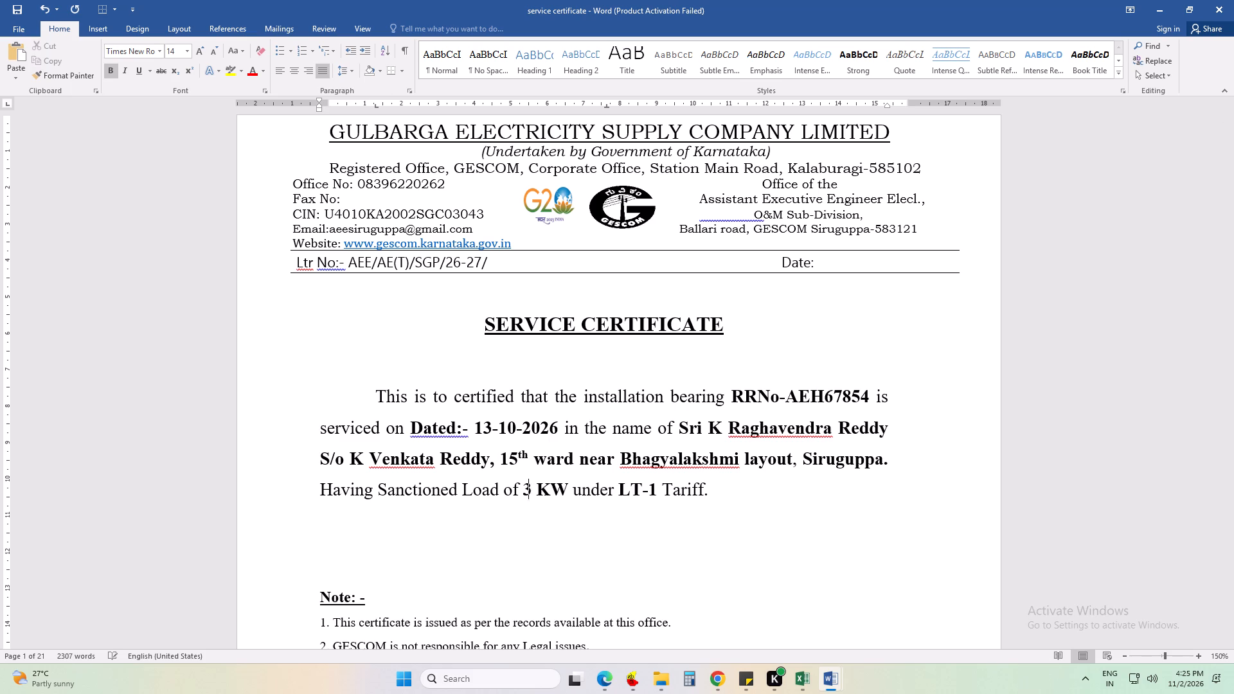
key(ctrl+s)
Look over the first-page certificate from its body text to the signature block and the page break.
scroll(704, 380, down, 12)
scroll(698, 378, up, 3)
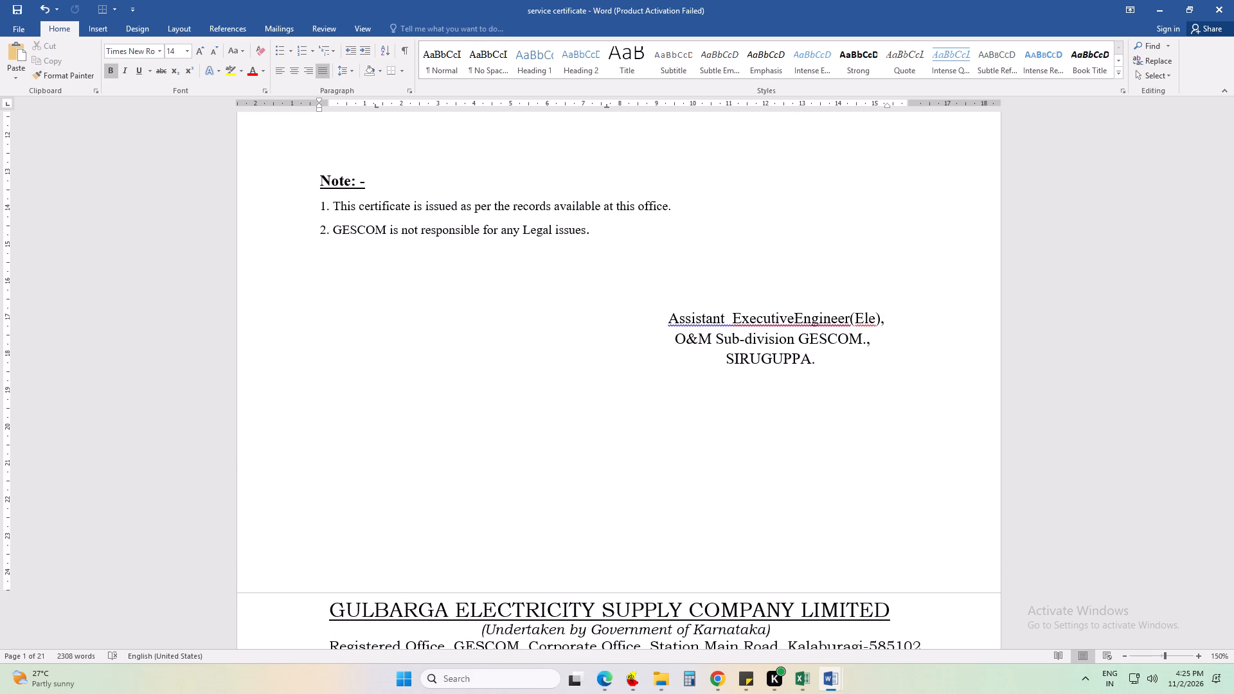
scroll(698, 378, up, 20)
scroll(698, 378, up, 3)
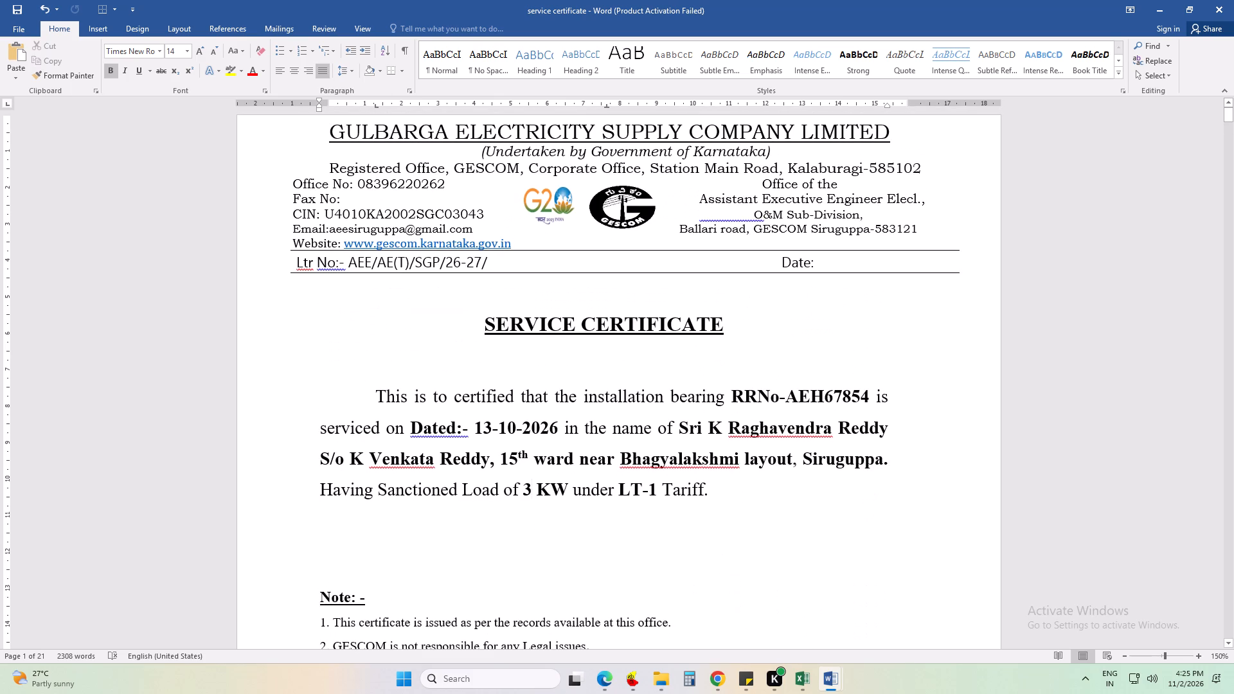
scroll(698, 378, down, 16)
scroll(698, 379, up, 7)
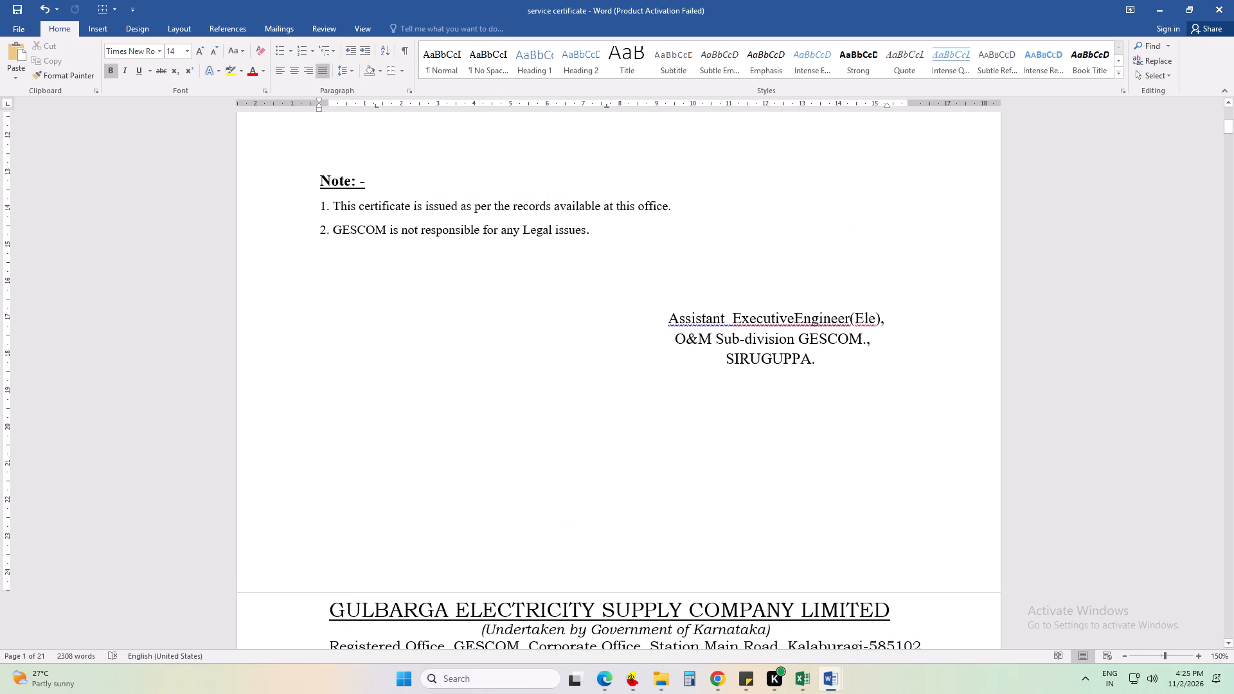
key(Up)
key(Up)
key(Up)
key(Up)
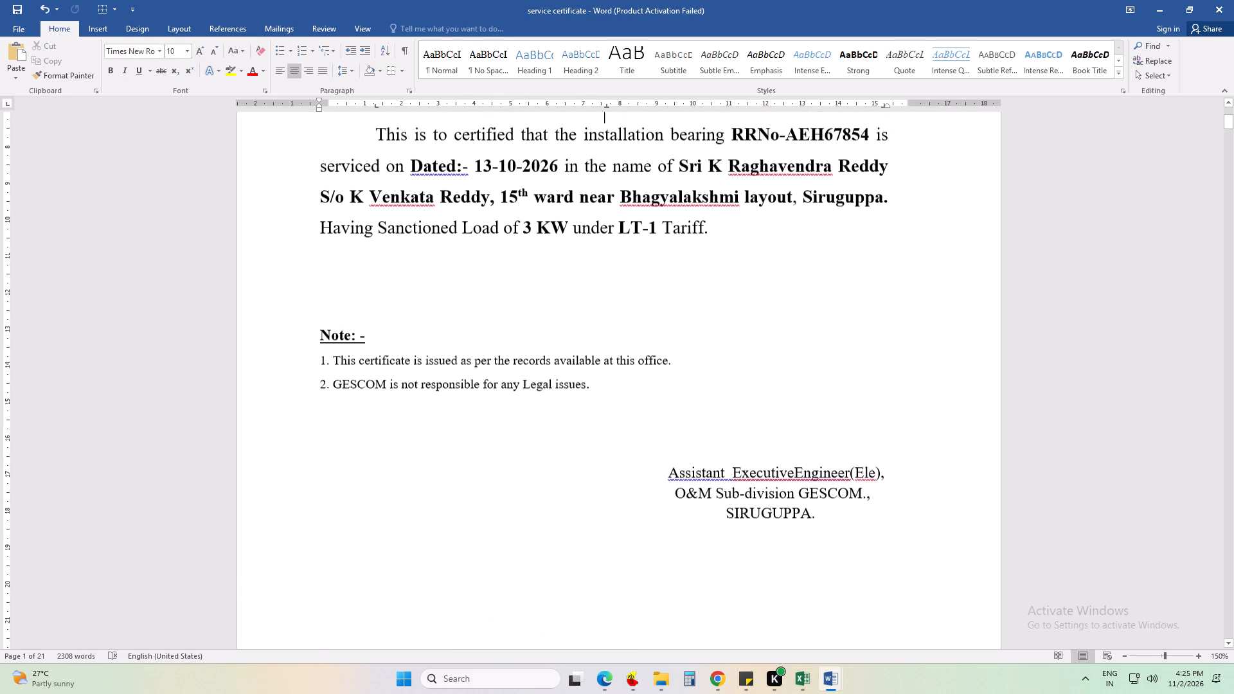
Delete the extra space between "Assistant" and "ExecutiveEngineer(Ele)," in the first-page certificate's signature block.
key(Up)
key(Down)
key(Down)
key(Down)
key(Down)
key(Down)
key(Down)
key(Down)
key(Down)
key(Down)
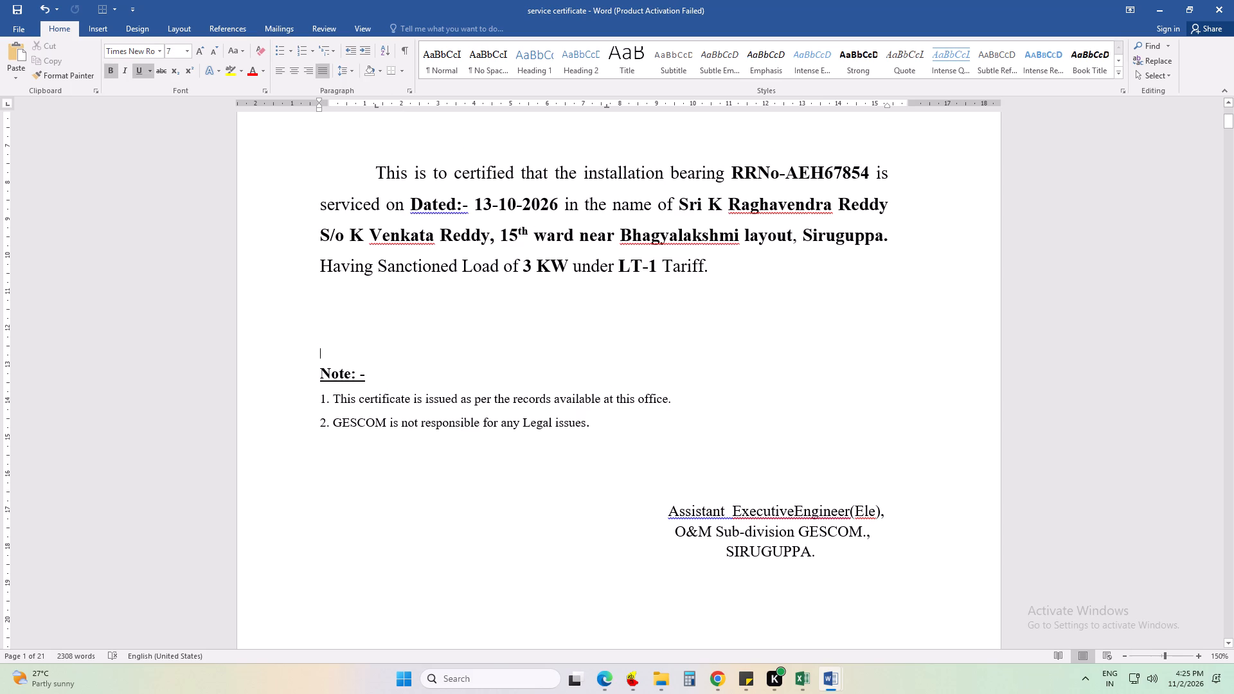
key(Down)
key(Down)
key(Down)
key(Down)
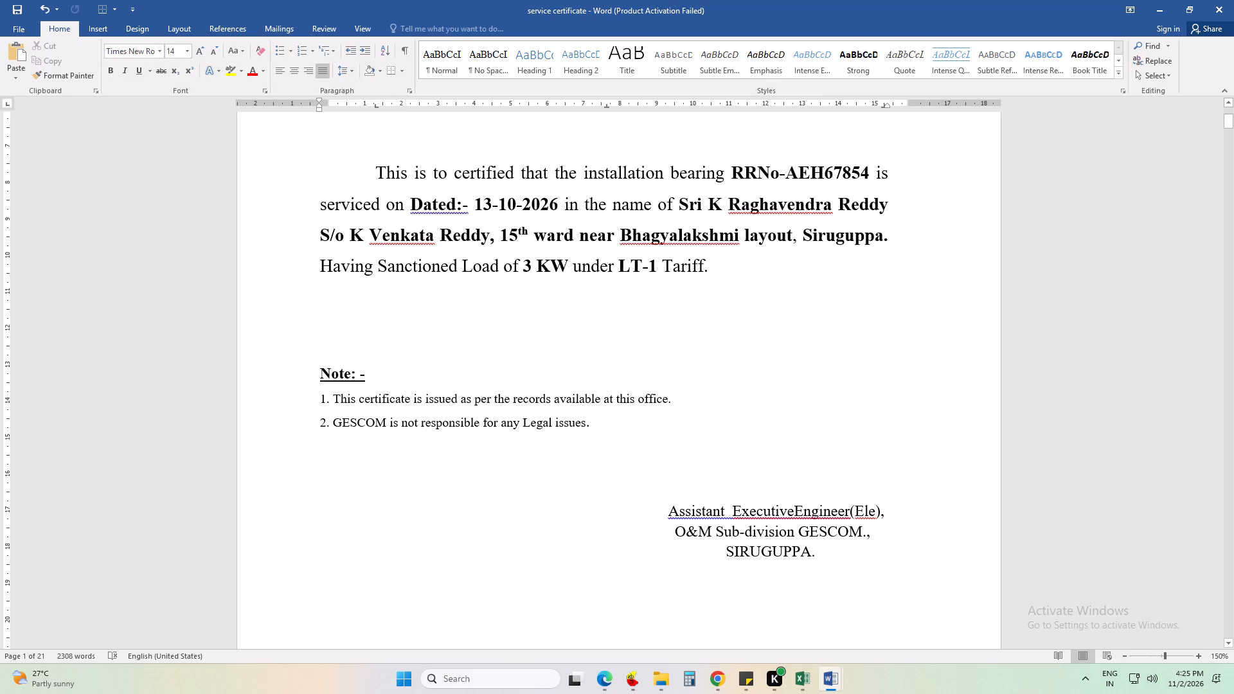
key(Down)
key(Down)
key(Down)
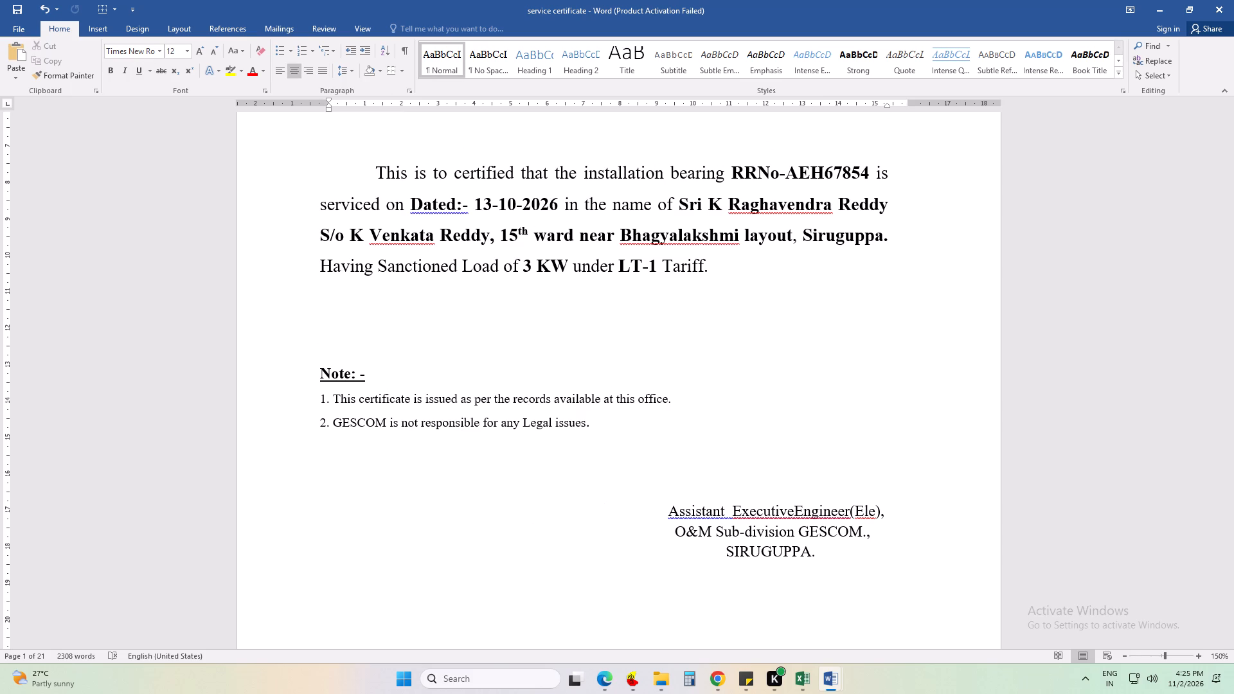
key(Up)
key(Right)
key(Right)
key(Right)
key(Right)
key(Right)
key(Right)
key(Right)
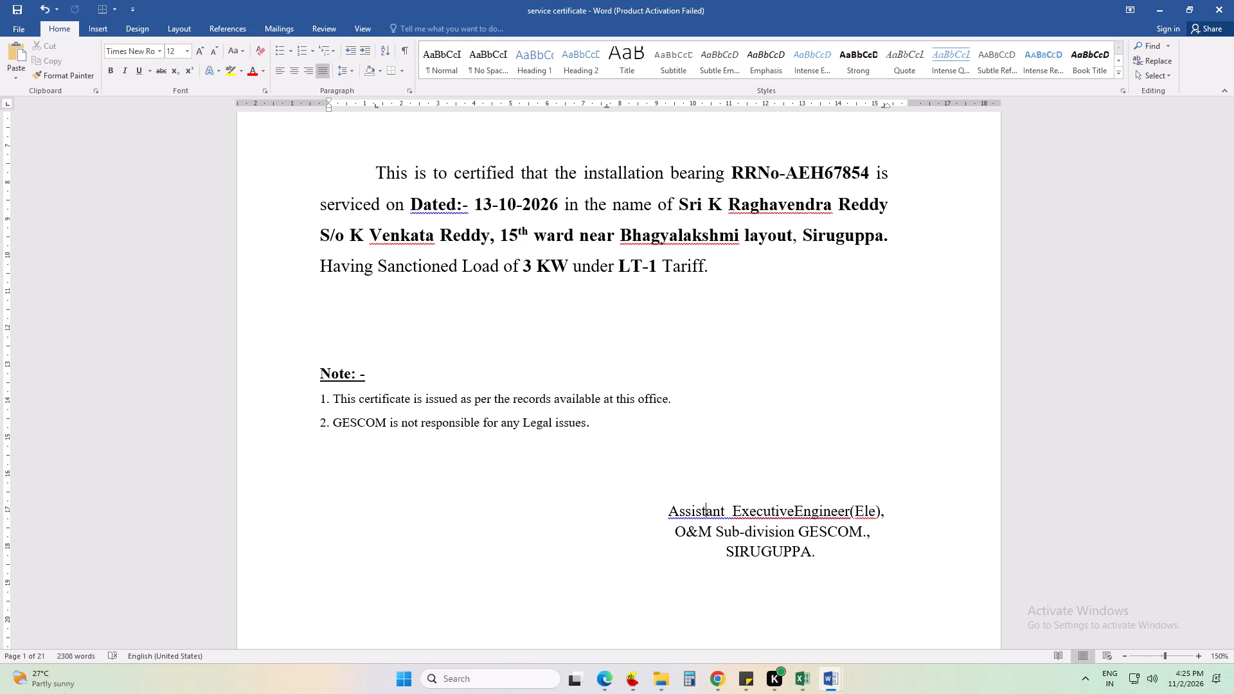
key(Right)
key(Right)
key(Right)
key(Delete)
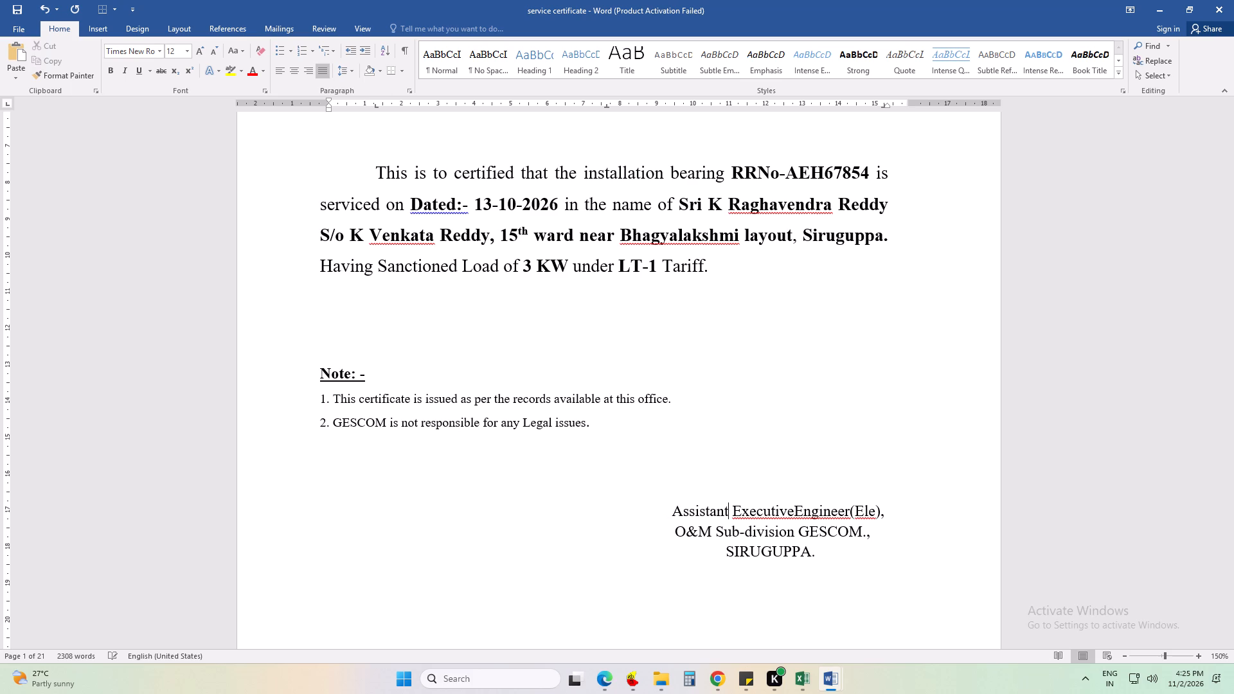
Replace the indentation before "Assistant ExecutiveEngineer(Ele)," with spaces so the line sits above "O&M Sub-division GESCOM.," and save the document.
key(Left)
key(Left)
key(Left)
key(Left)
key(Left)
key(Left)
key(Left)
key(Left)
key(Left)
key(BackSpace)
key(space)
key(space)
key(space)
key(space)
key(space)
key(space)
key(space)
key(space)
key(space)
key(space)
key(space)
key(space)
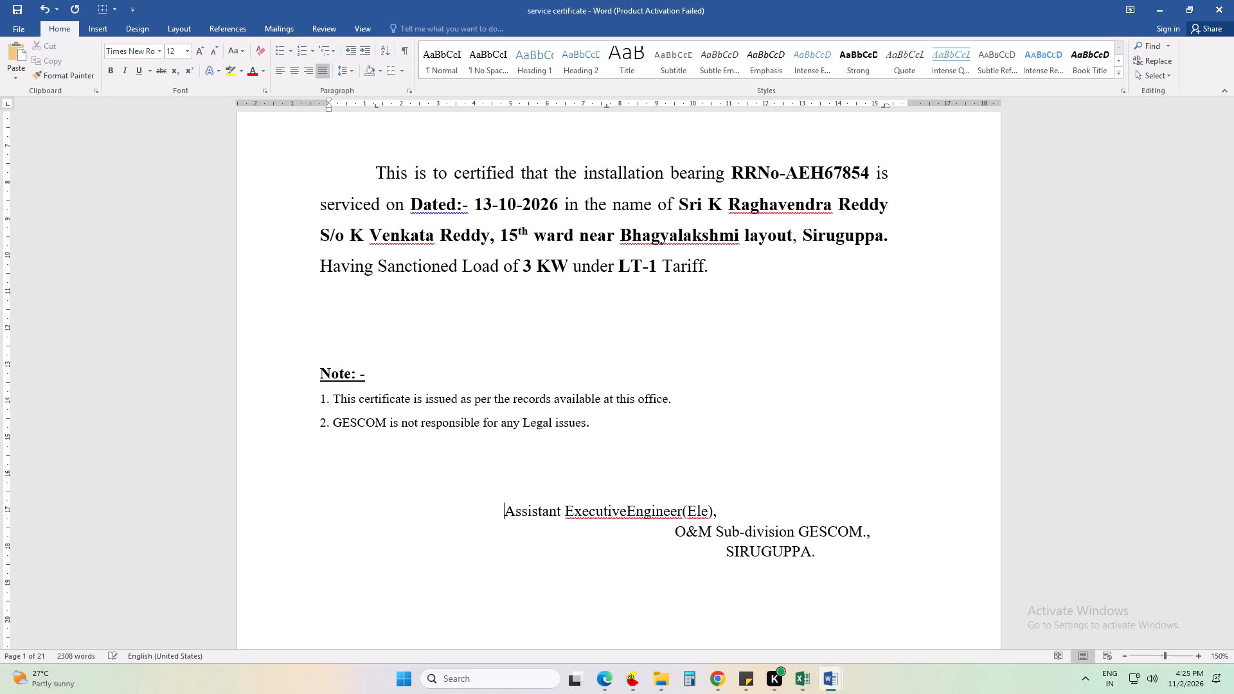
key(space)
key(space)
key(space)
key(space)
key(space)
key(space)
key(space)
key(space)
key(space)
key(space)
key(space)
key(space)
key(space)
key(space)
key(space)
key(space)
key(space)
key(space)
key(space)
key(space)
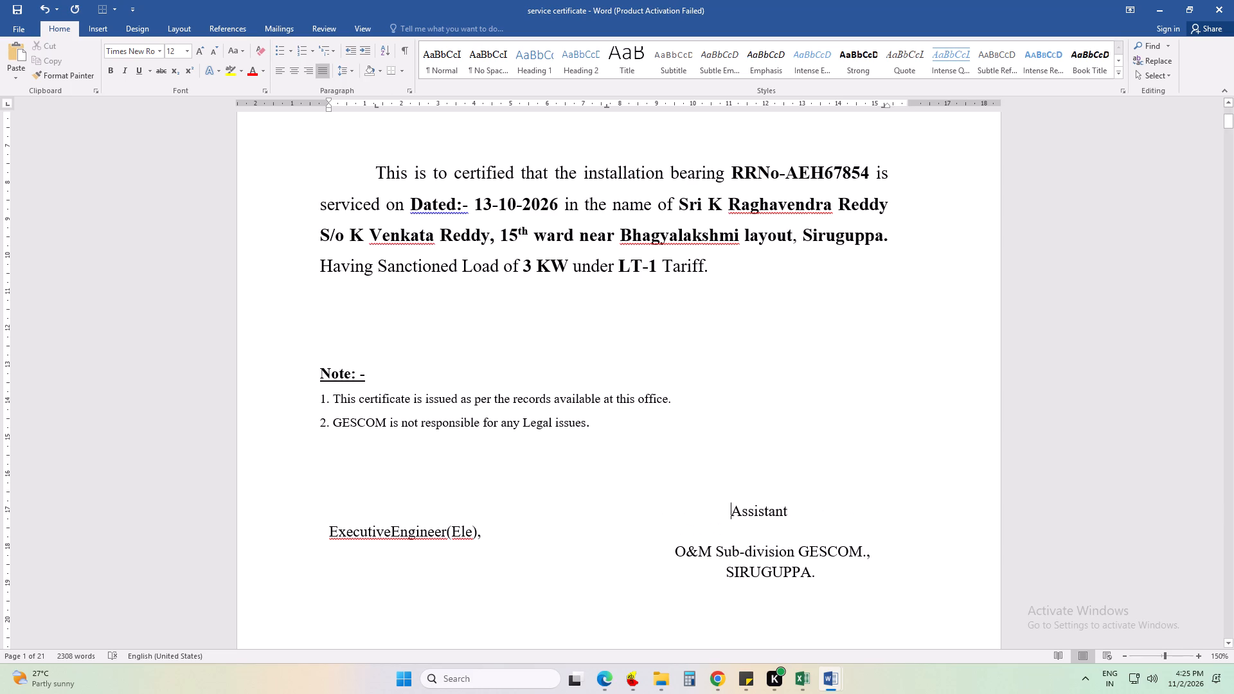
key(BackSpace)
key(BackSpace)
key(BackSpace)
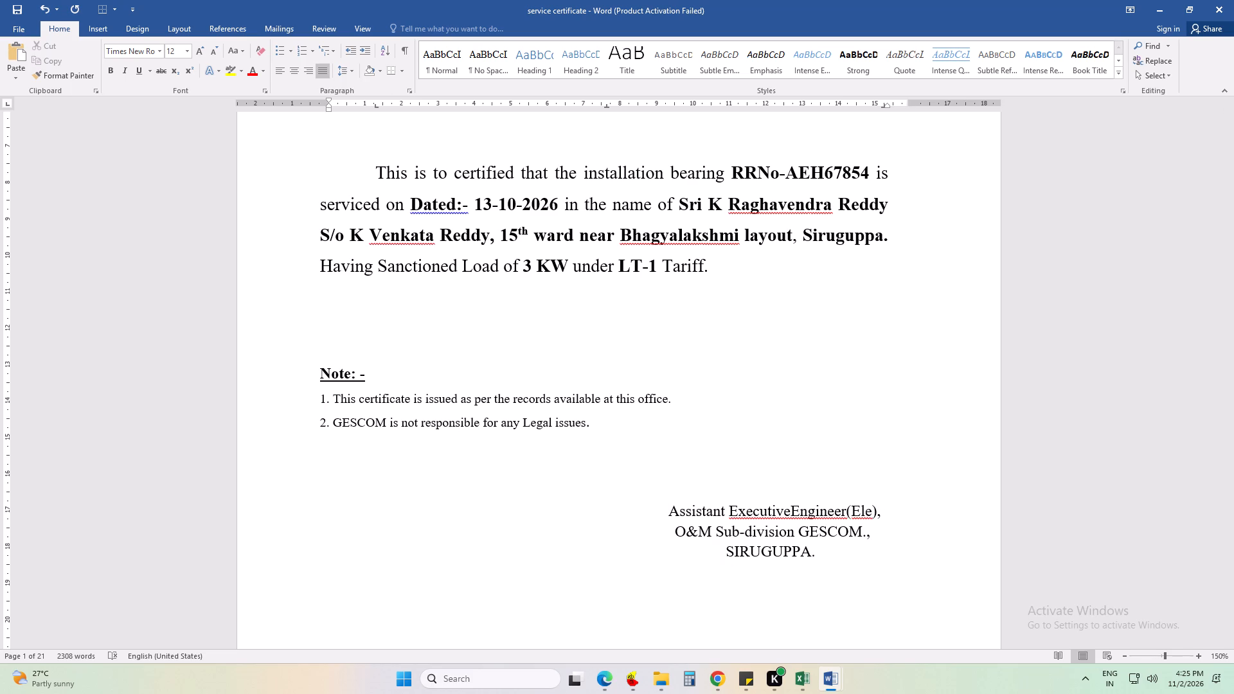
key(ctrl+s)
Look over the first-page certificate from the letterhead to the signature block and save the document again.
scroll(960, 201, up, 9)
scroll(783, 302, down, 6)
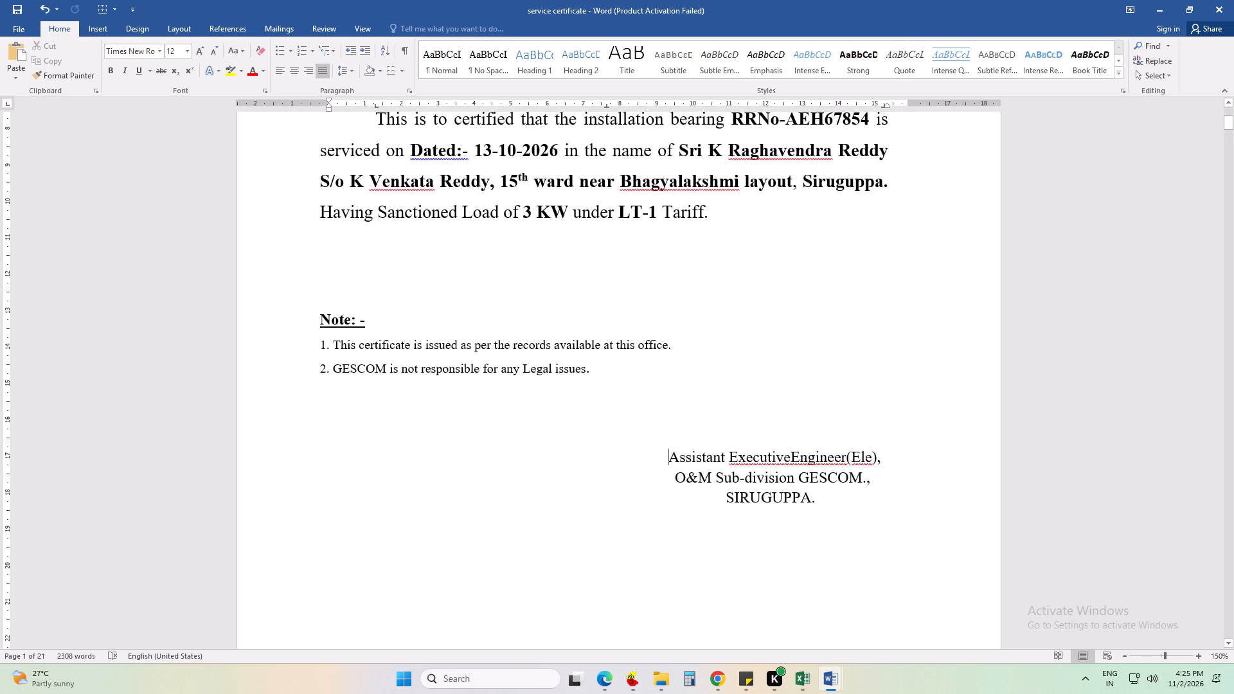
scroll(789, 305, up, 7)
click(741, 220)
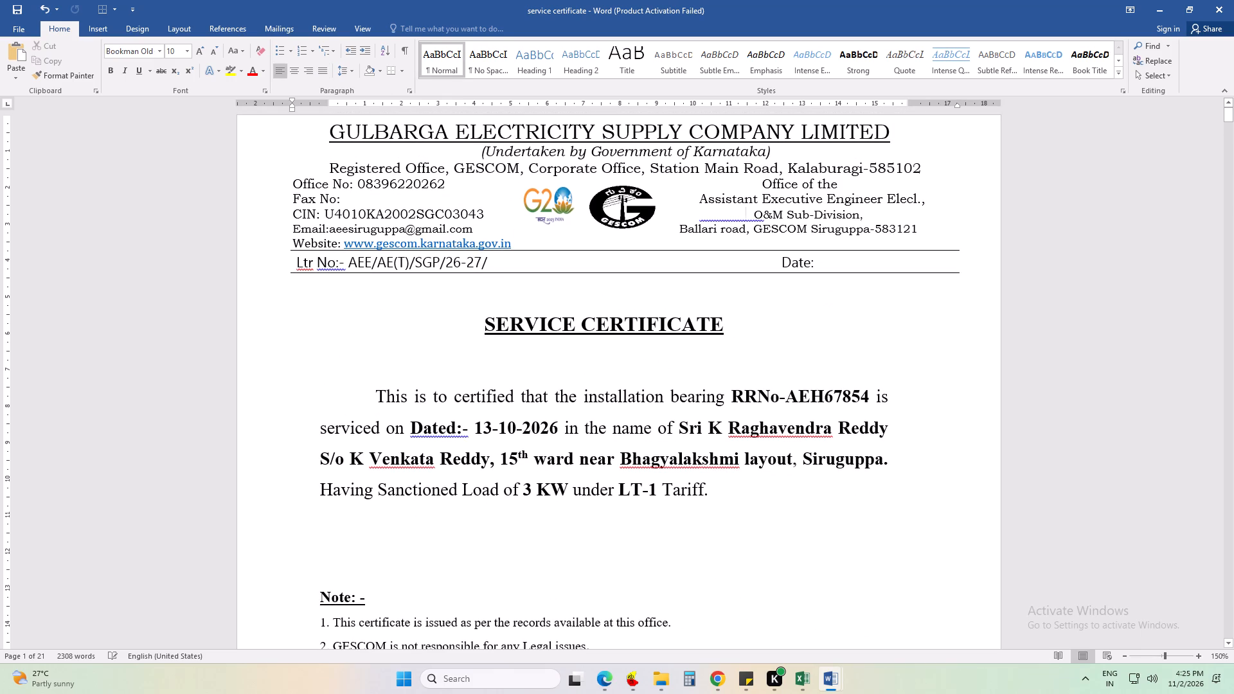
scroll(950, 225, down, 4)
scroll(950, 225, up, 4)
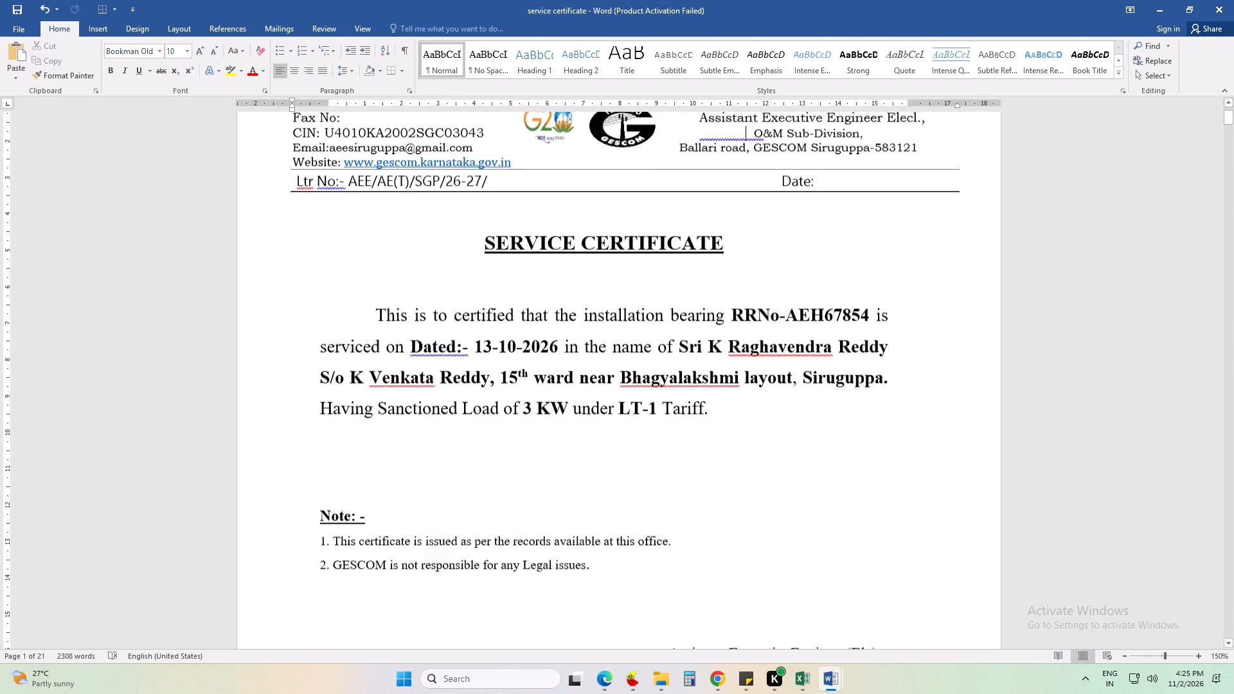
scroll(945, 237, up, 1)
key(ctrl+s)
scroll(909, 271, down, 2)
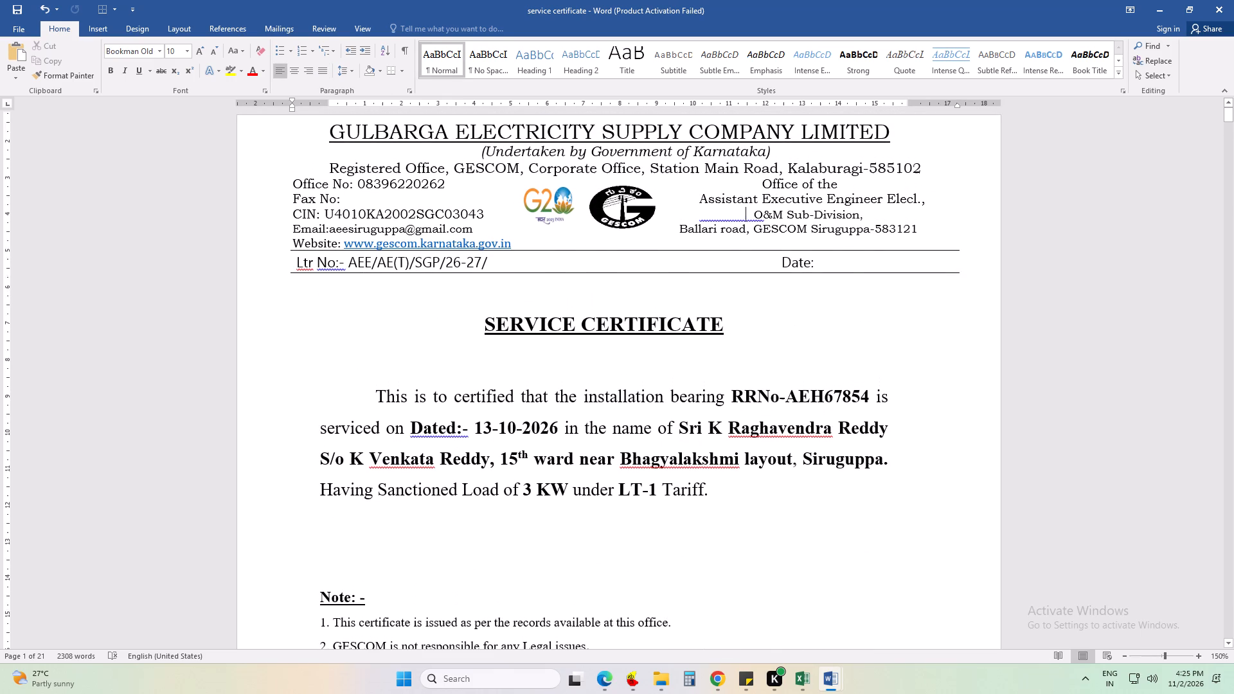
scroll(892, 286, down, 3)
scroll(850, 335, up, 9)
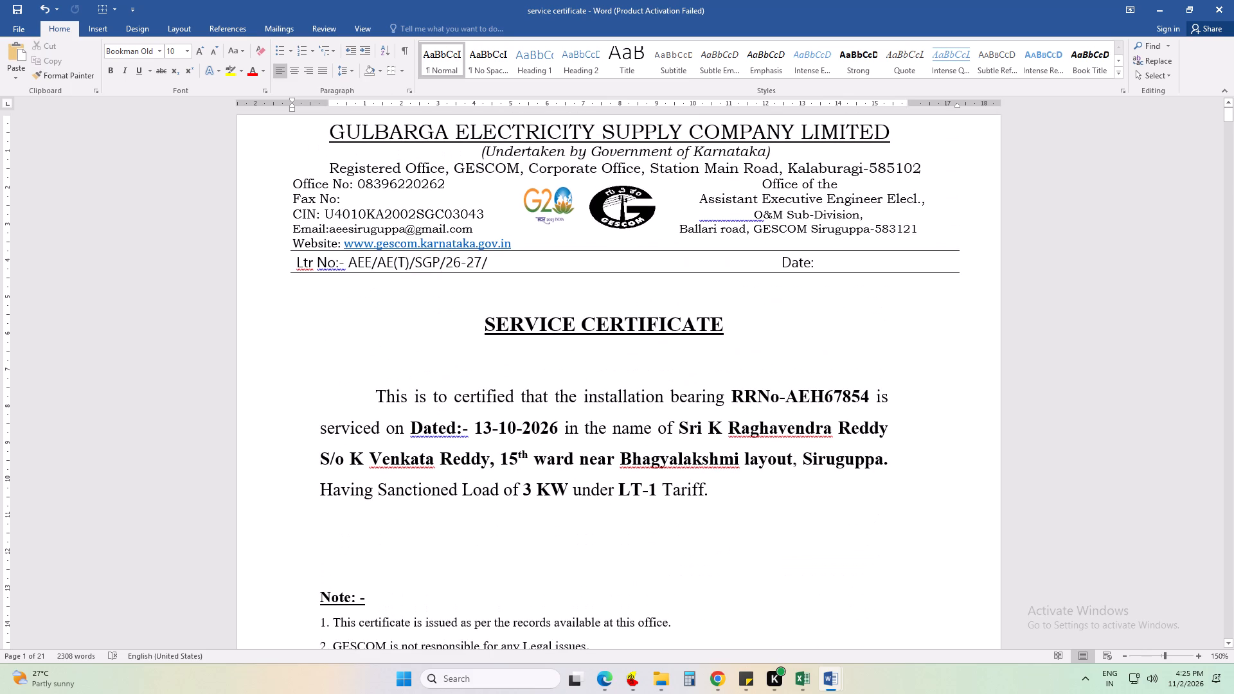
Open the document's print settings and set the page range to 1.
key(ctrl+p)
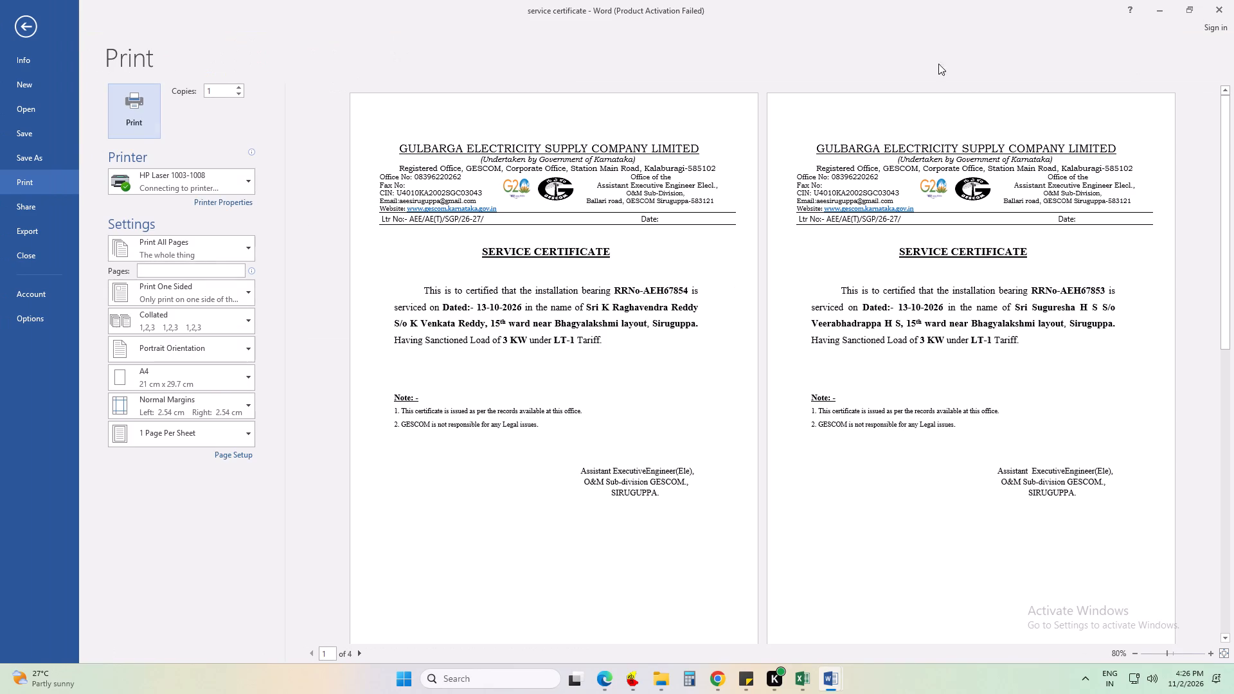
click(152, 265)
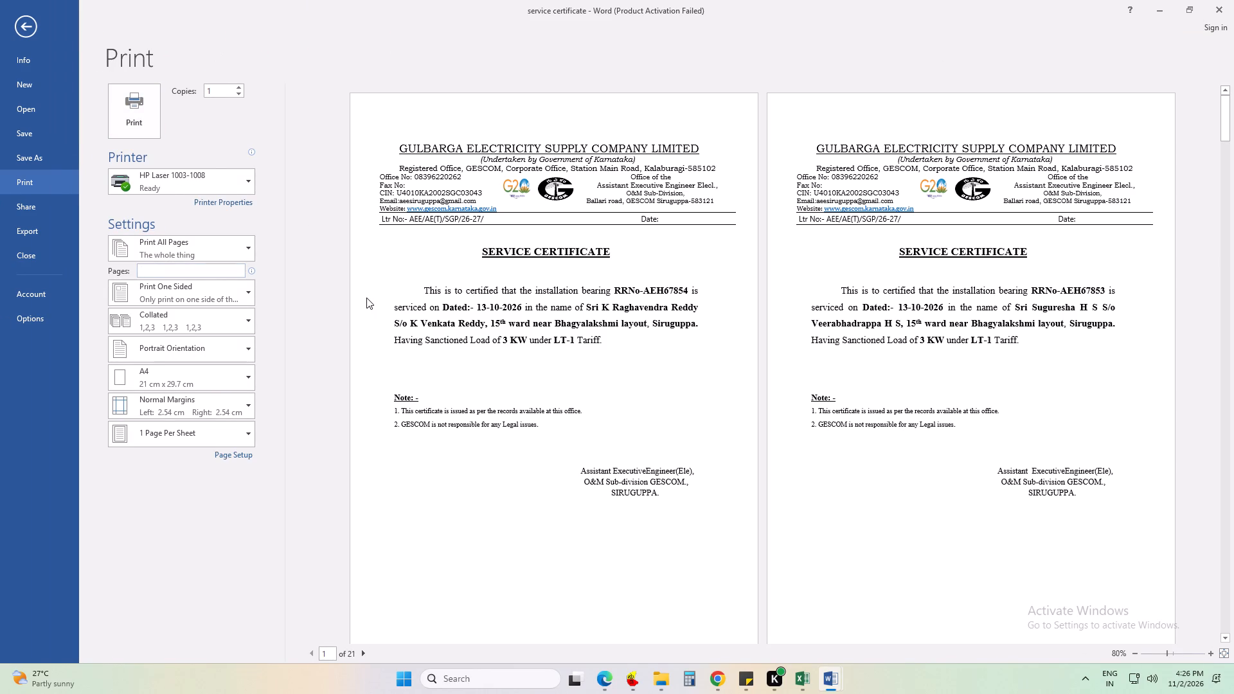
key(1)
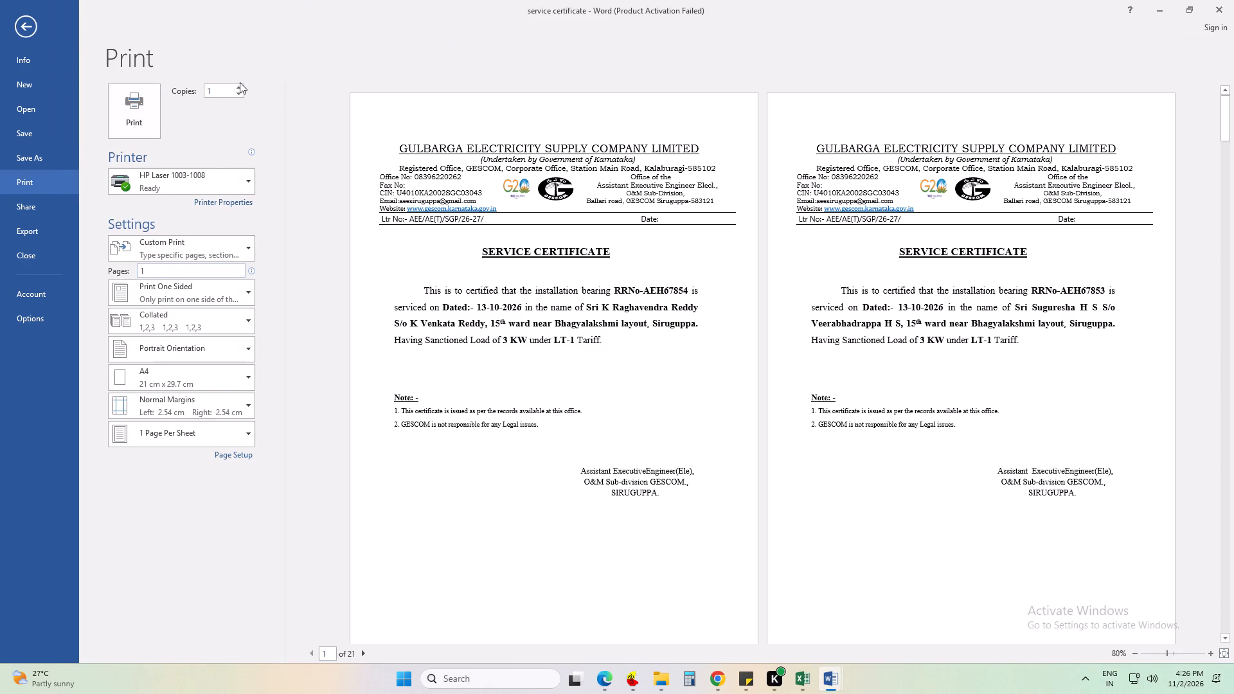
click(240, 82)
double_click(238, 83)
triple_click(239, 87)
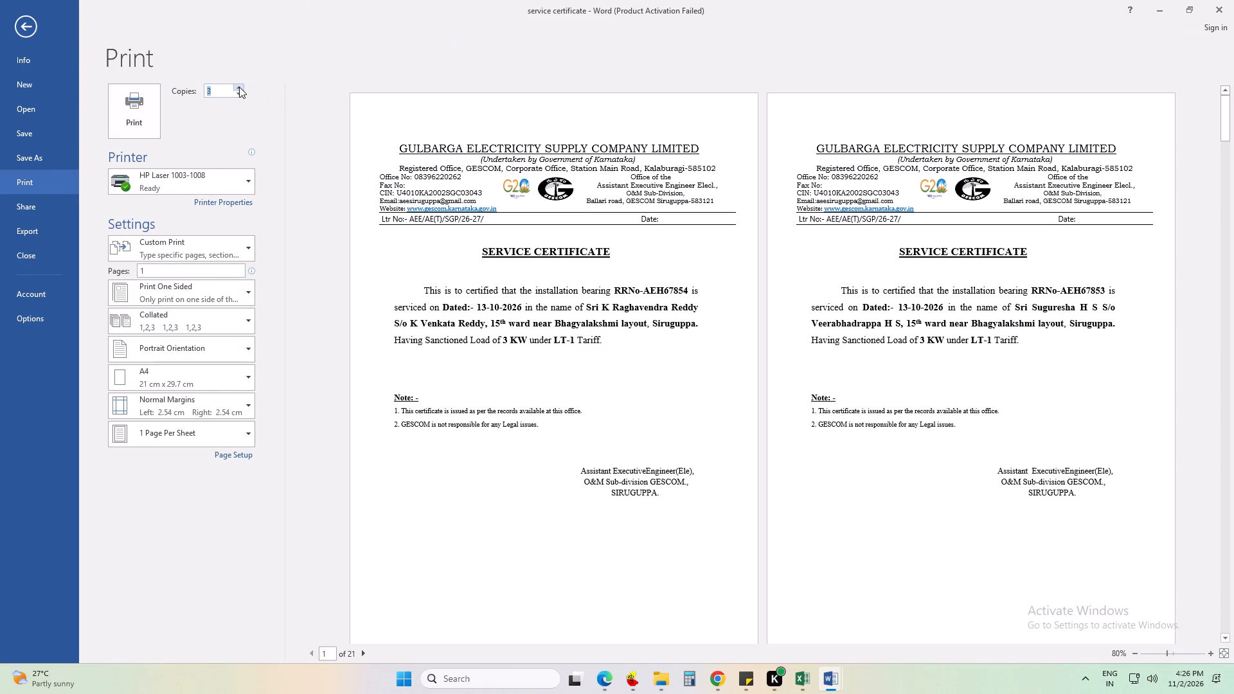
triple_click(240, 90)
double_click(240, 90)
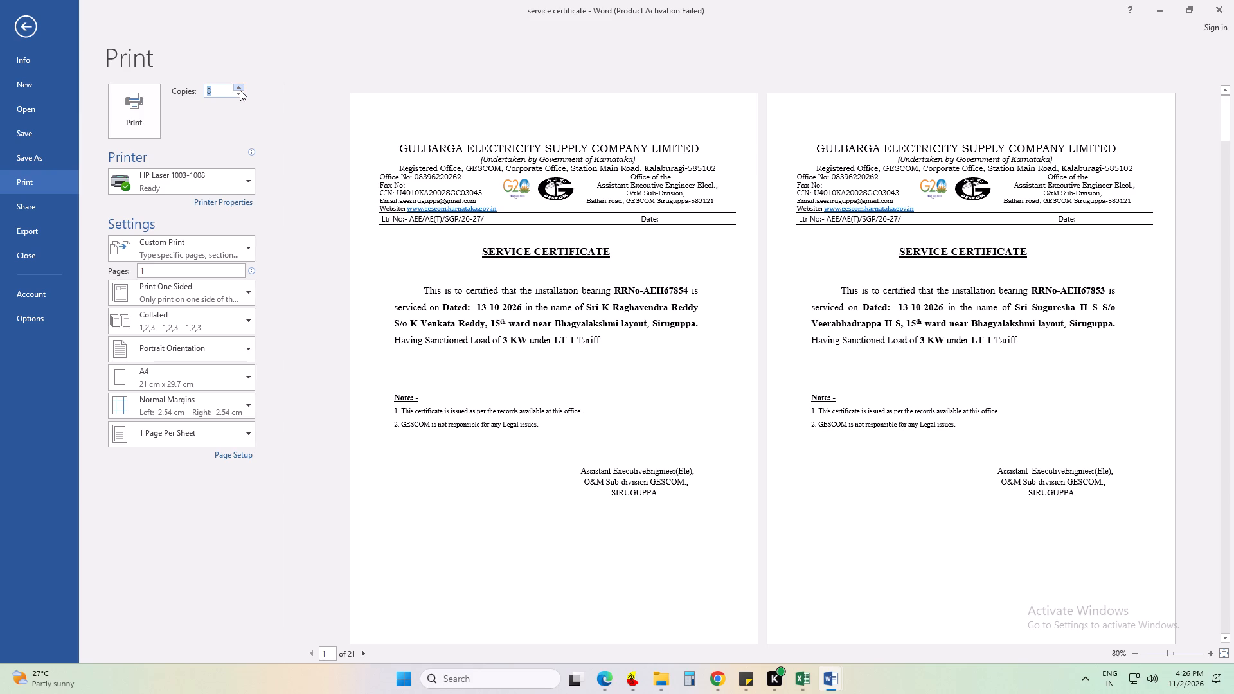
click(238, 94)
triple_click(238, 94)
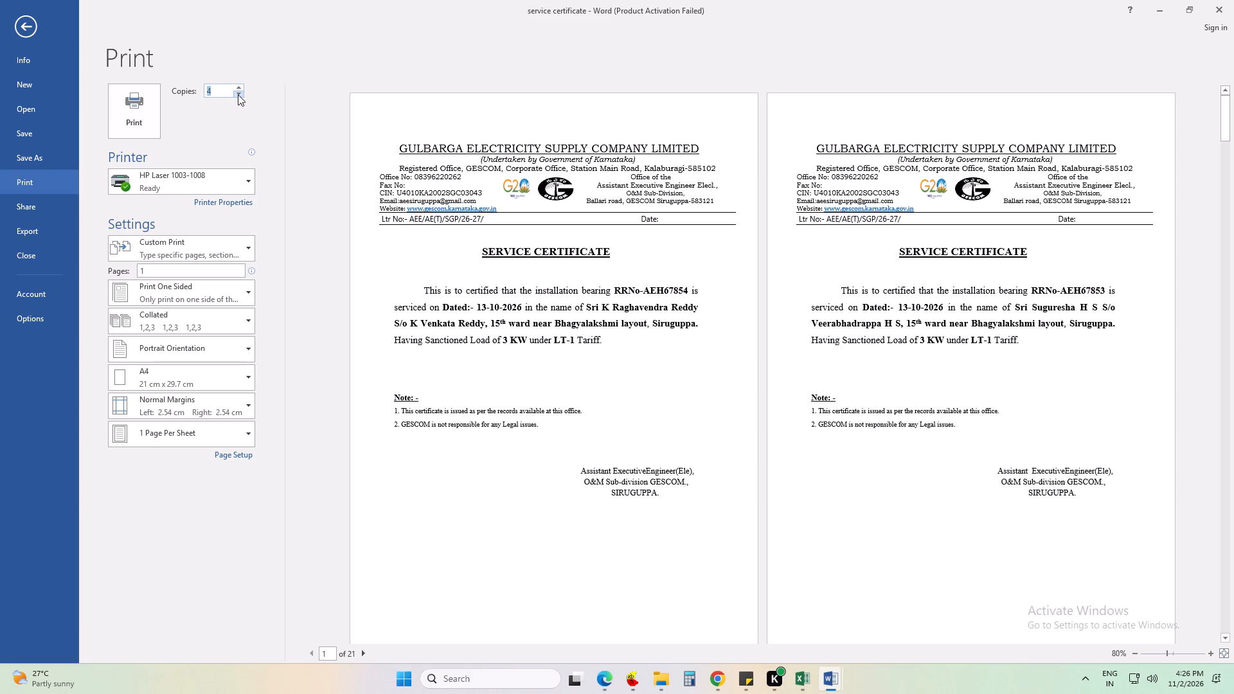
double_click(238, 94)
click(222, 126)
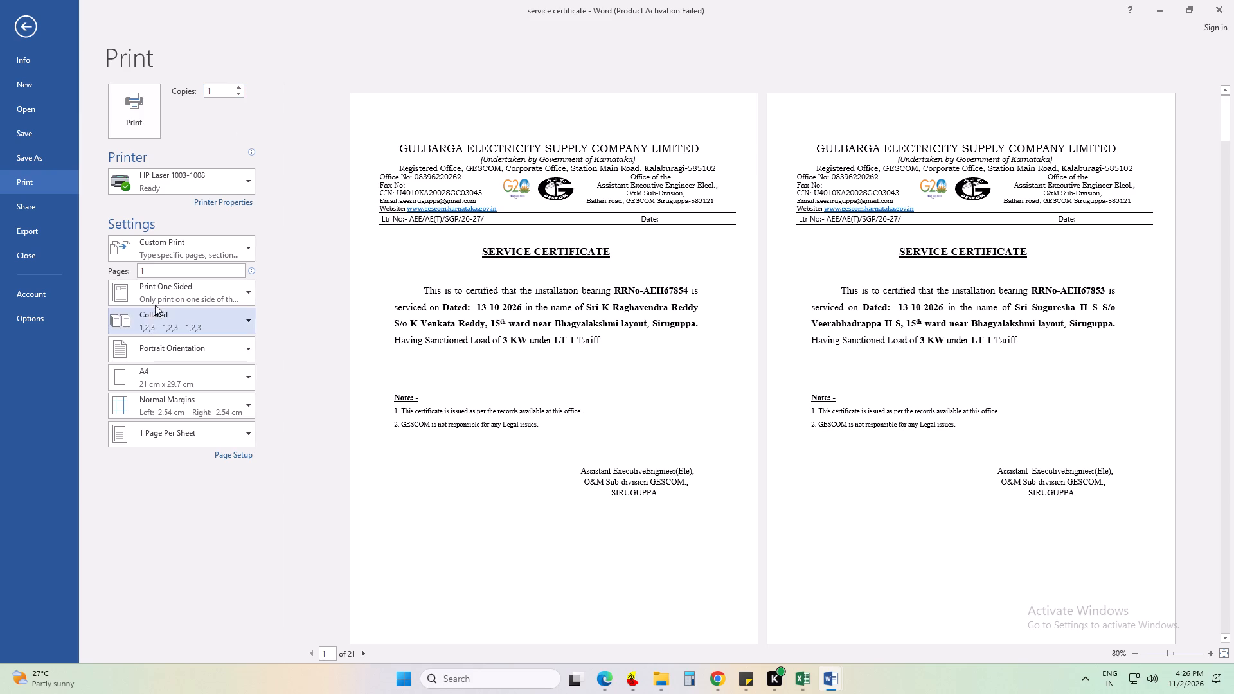
Set the print range to pages 1-5 and print those certificates after checking them in the preview.
click(157, 276)
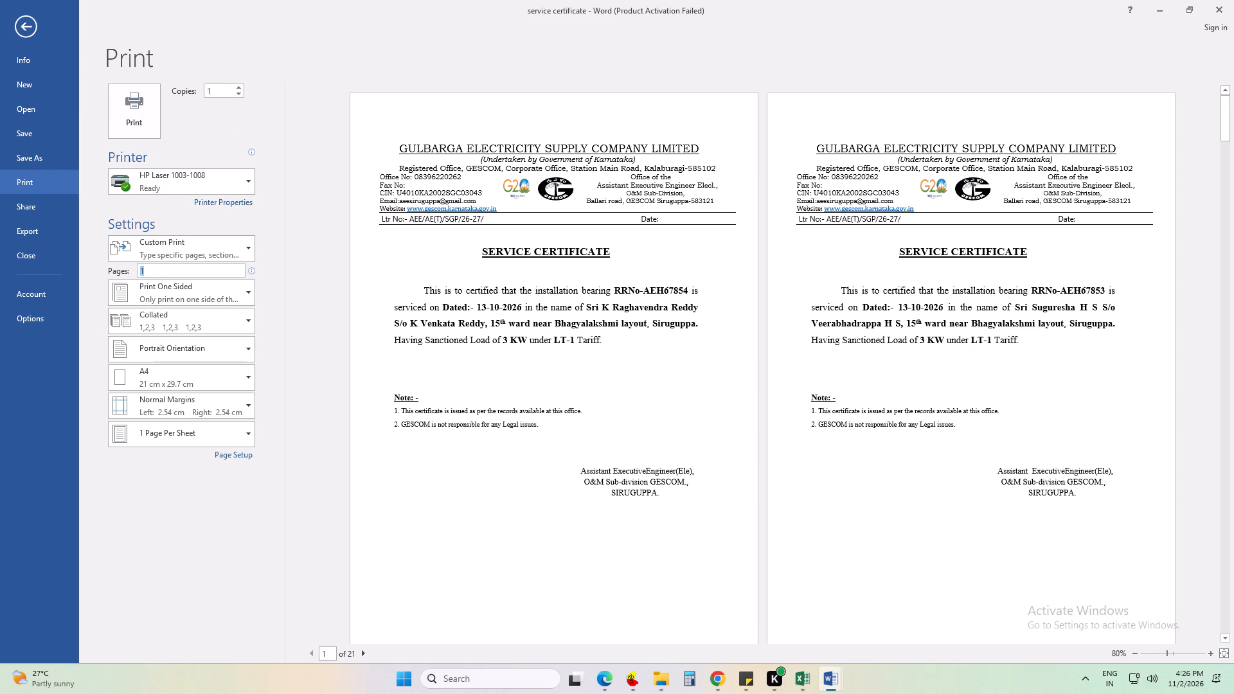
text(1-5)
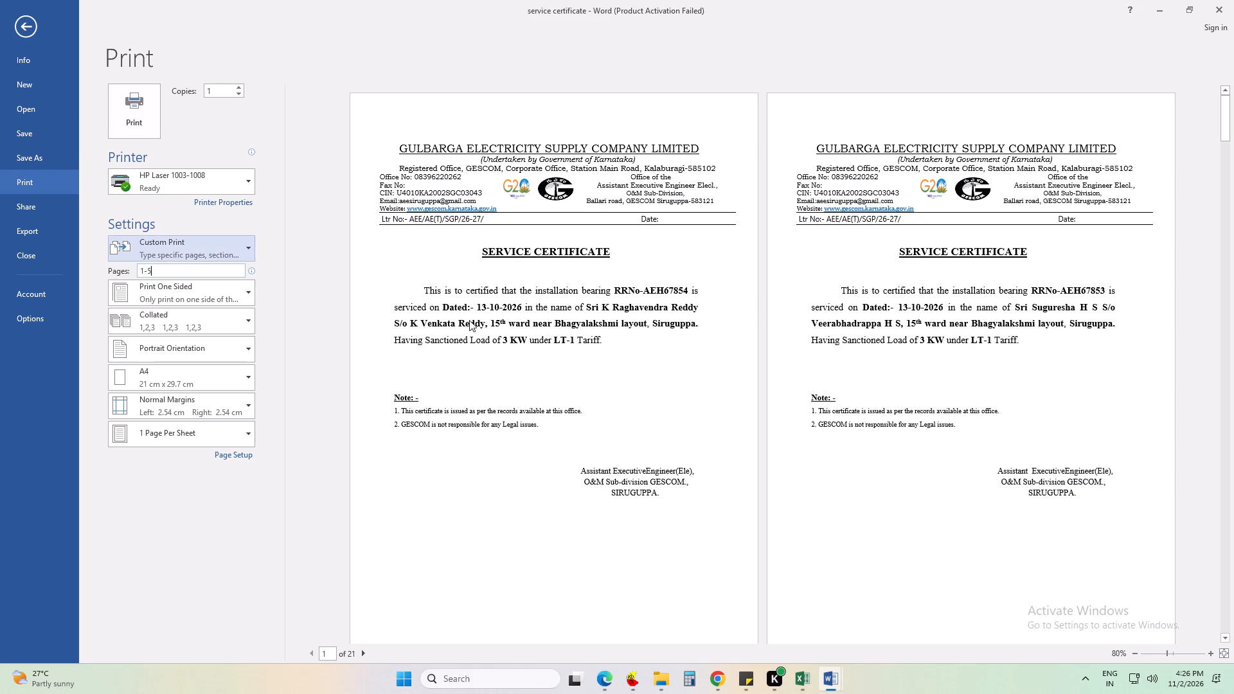
scroll(608, 367, down, 6)
scroll(803, 355, down, 1)
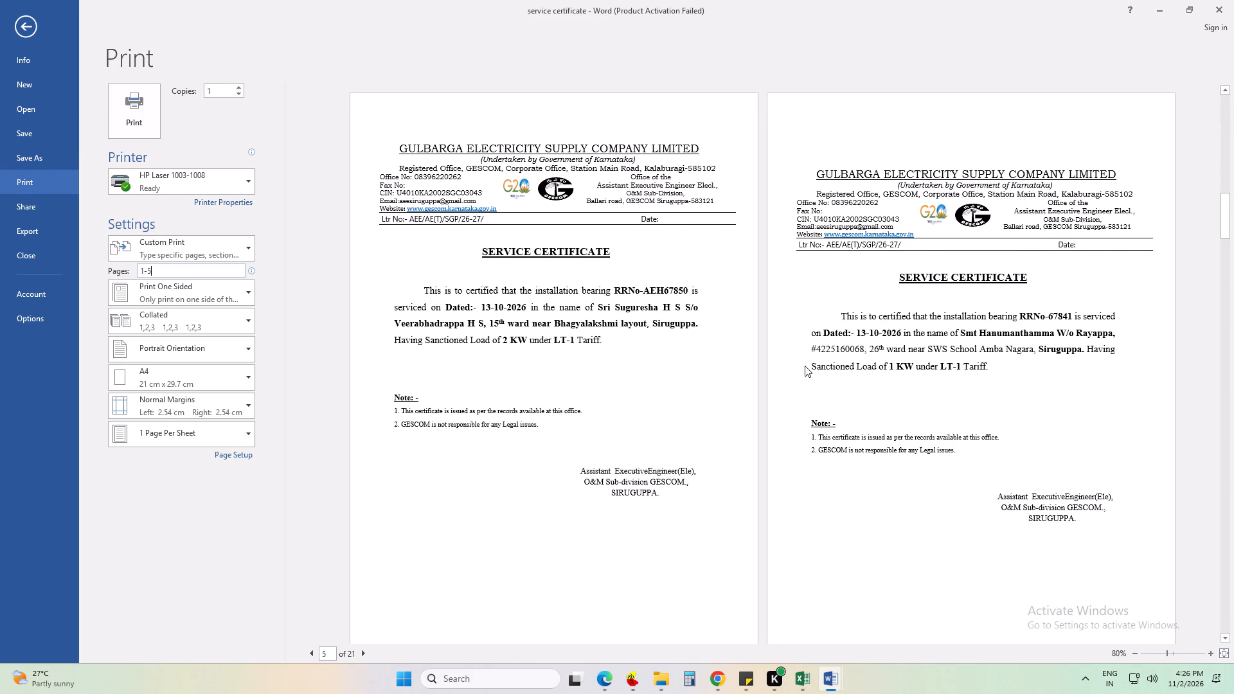
scroll(601, 337, up, 5)
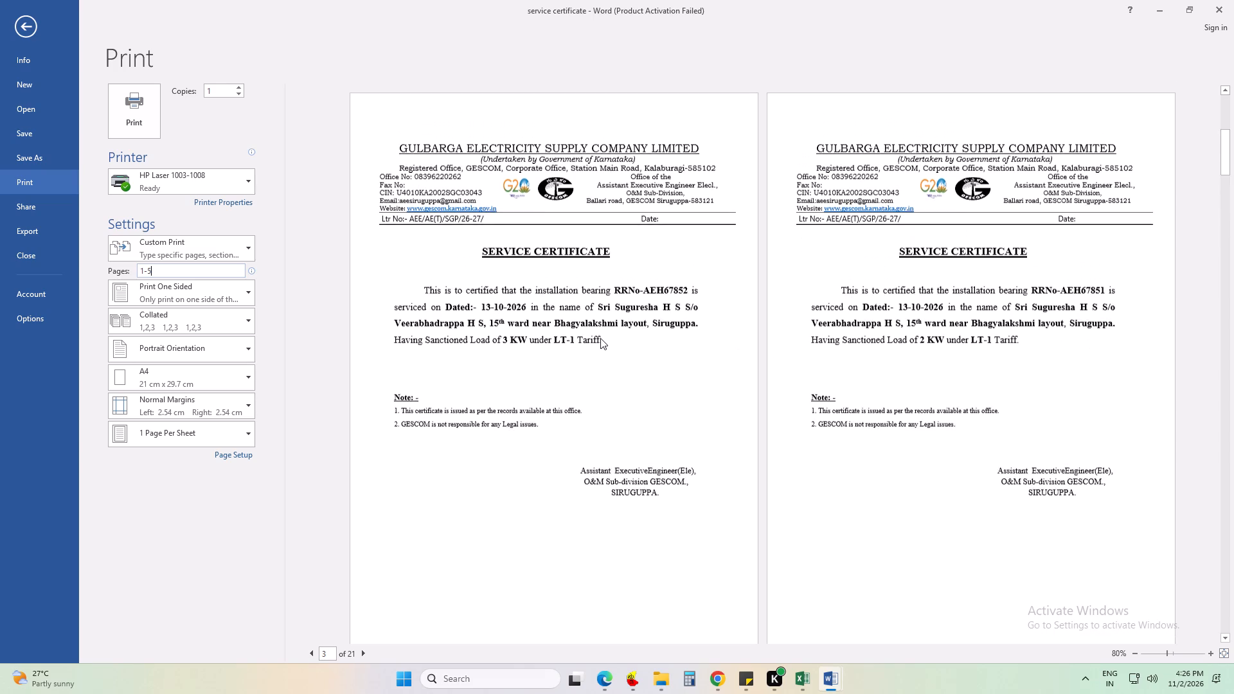
scroll(600, 340, up, 3)
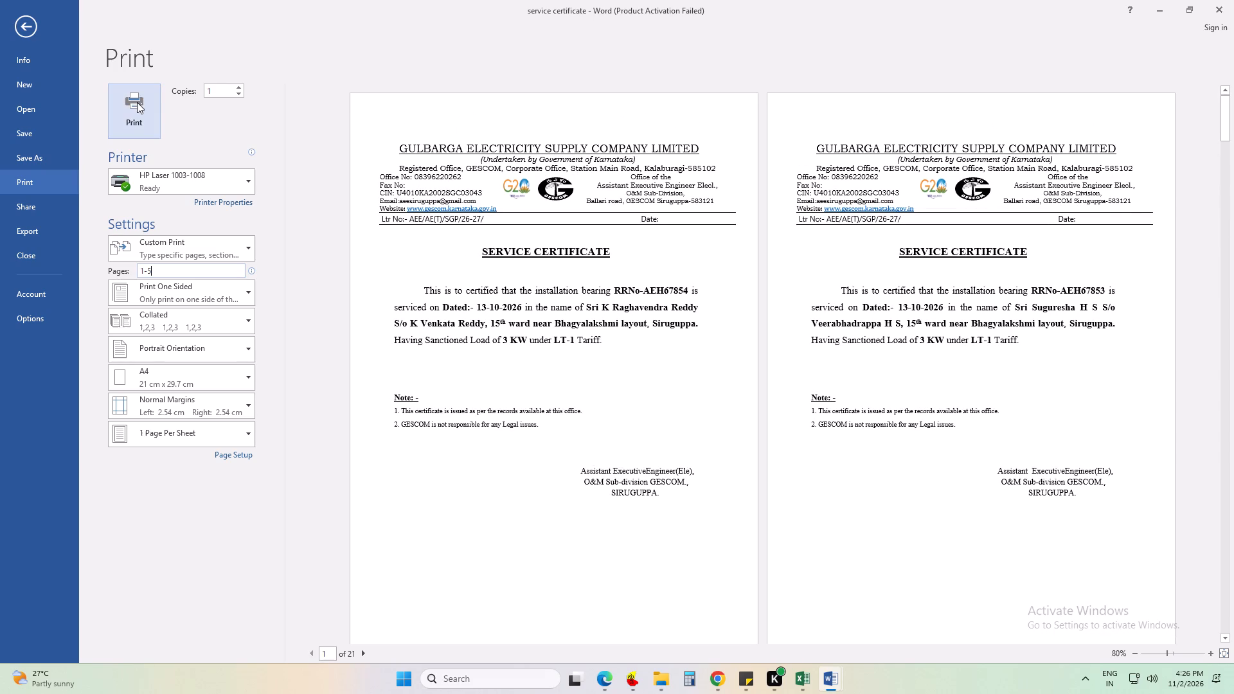
click(137, 102)
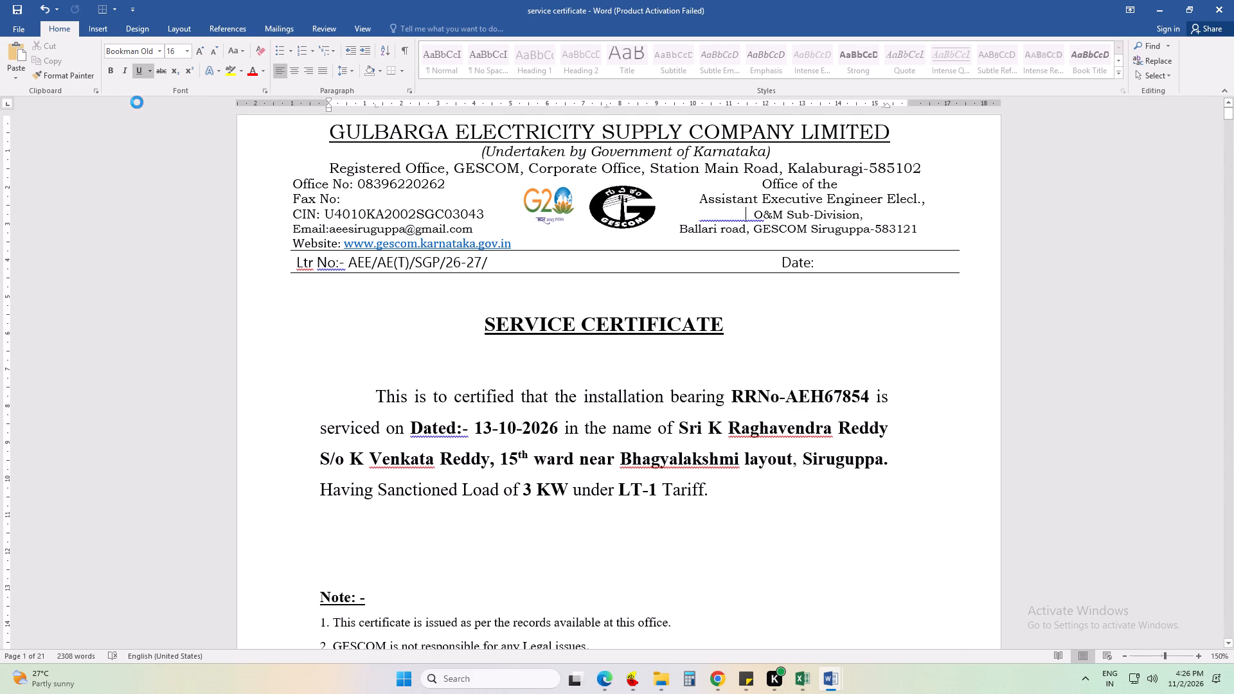
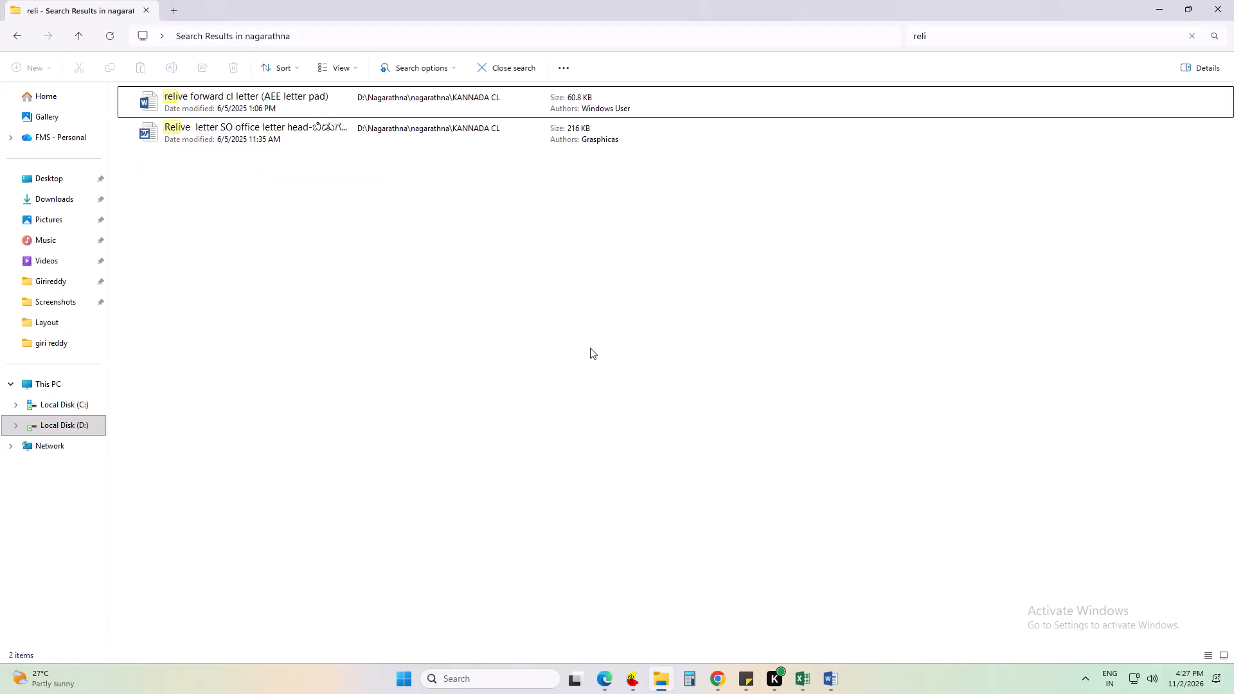
Open the "Relive letter SO office letter head" document and remove the extra gap before "ಕರ್ತವ್ಯದಿಂದ" in the first letter's body paragraph.
double_click(254, 135)
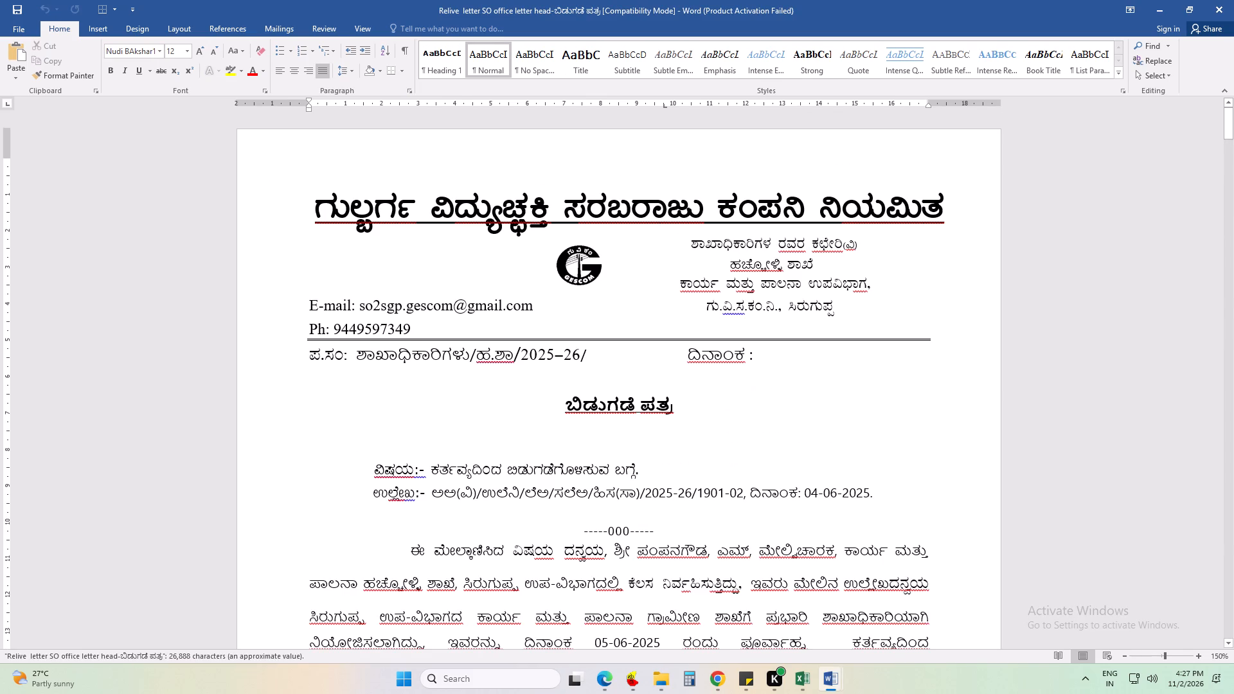
scroll(750, 396, down, 9)
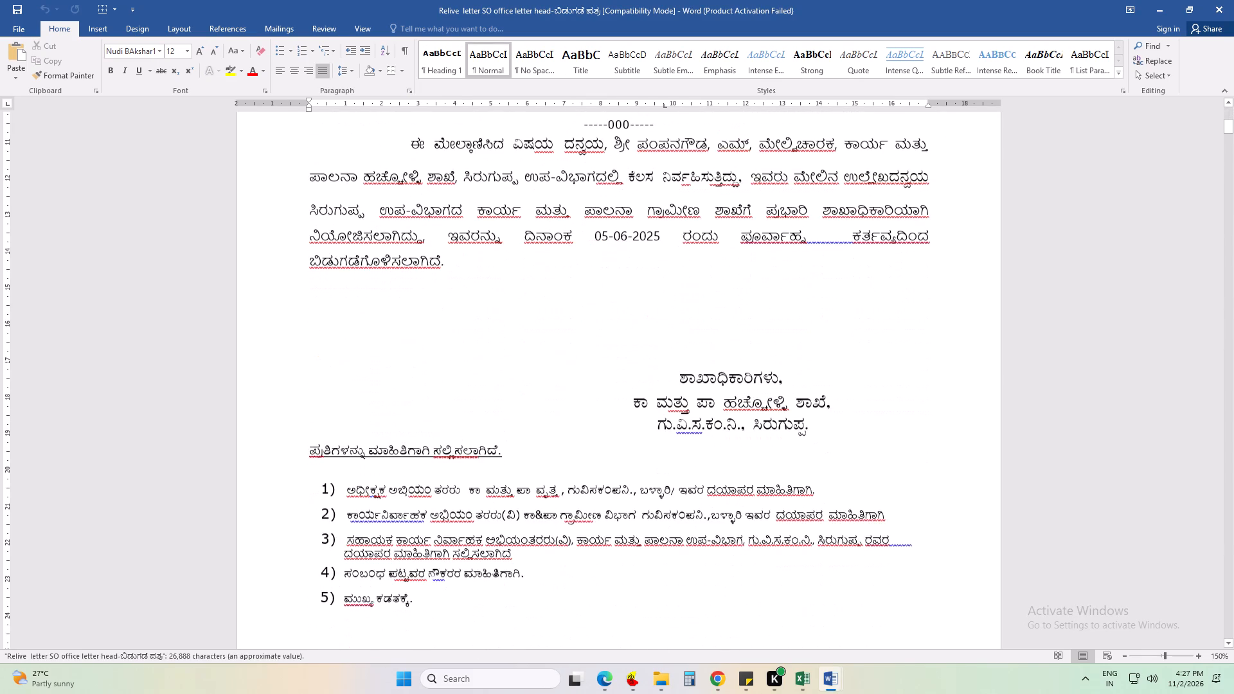
click(823, 229)
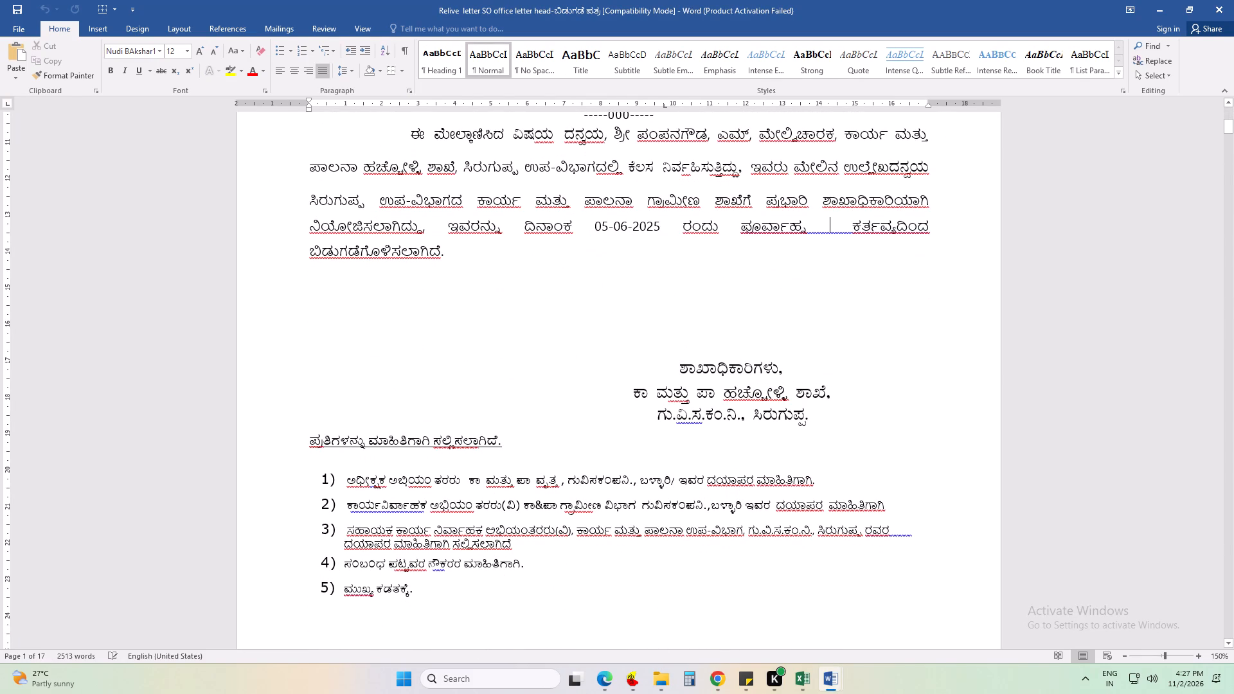
key(Delete)
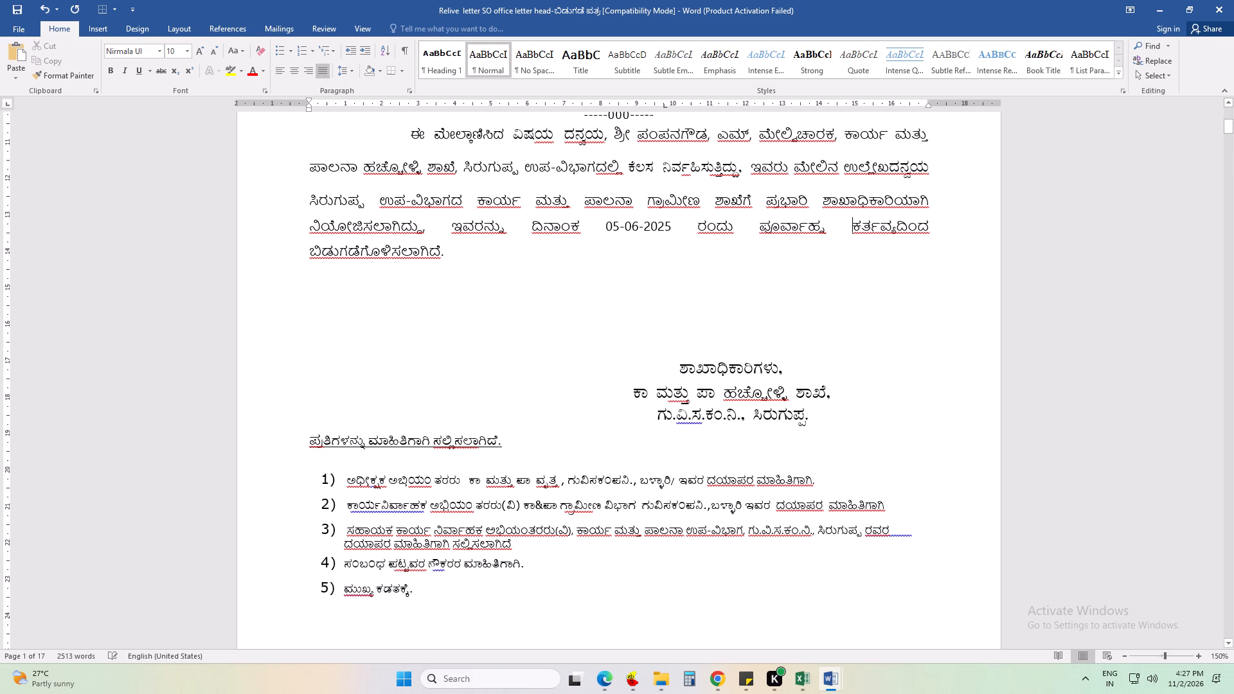
Look through the relieving letters on the first pages, down to the letterhead and reference line on page 3.
scroll(534, 398, down, 4)
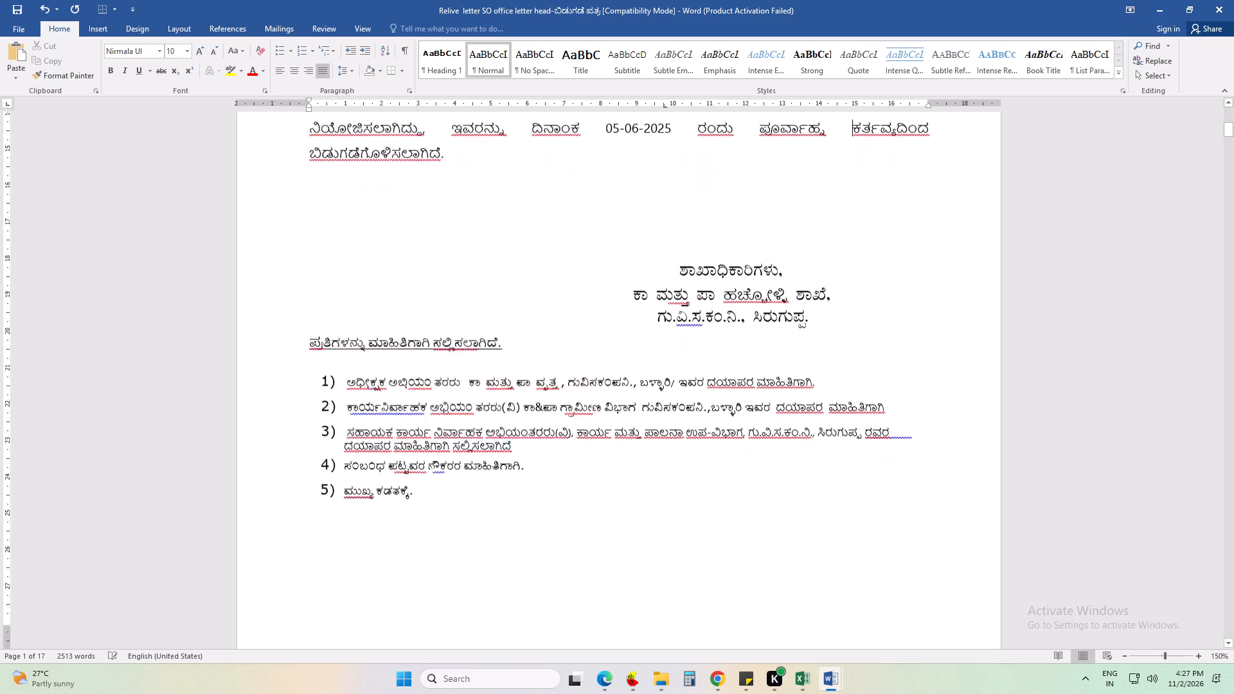
scroll(534, 398, down, 20)
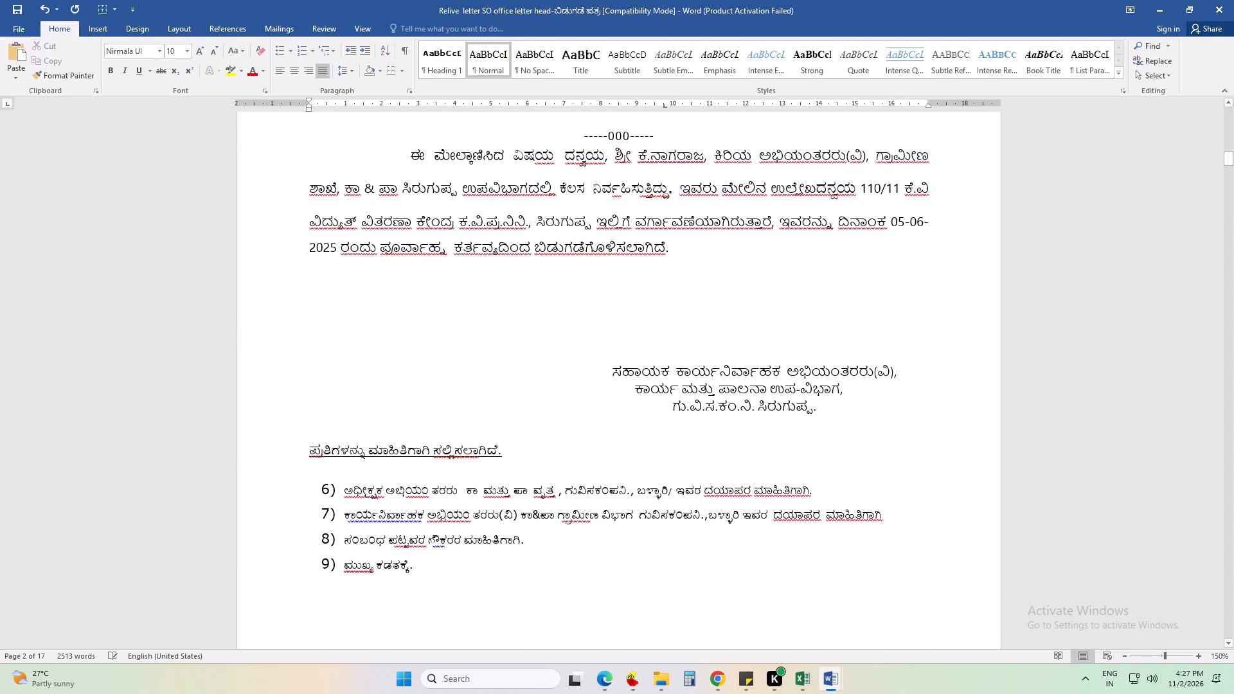
scroll(479, 355, up, 5)
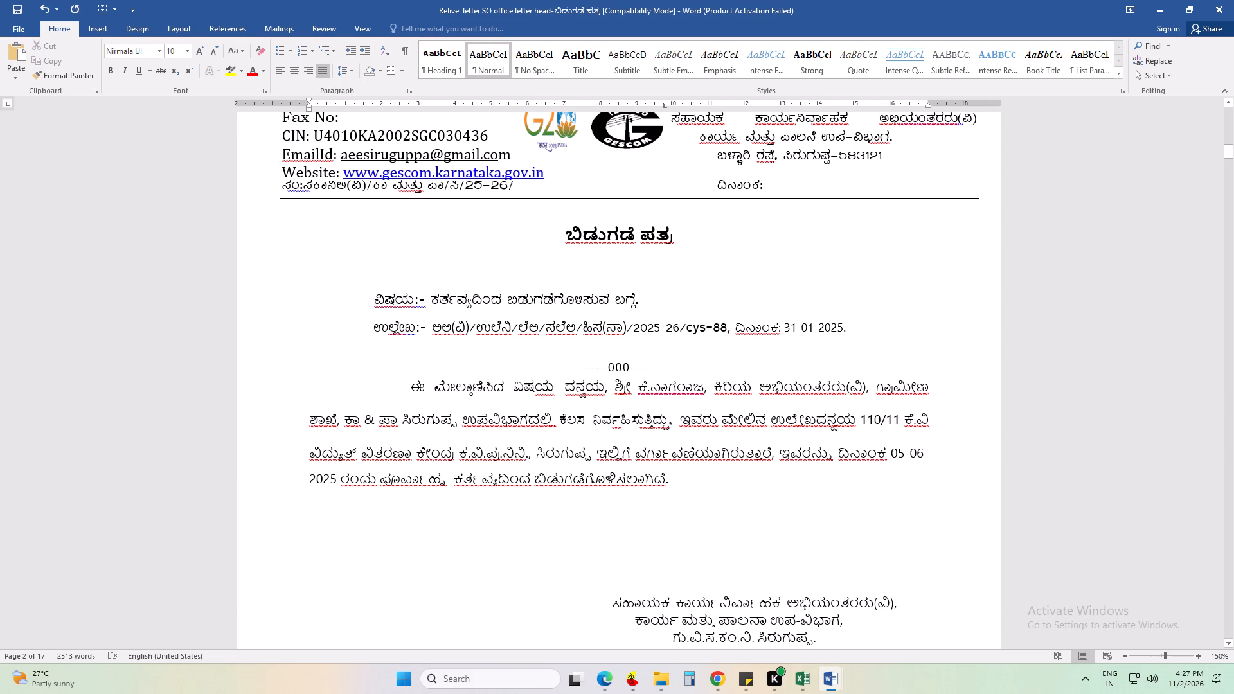
scroll(427, 465, down, 3)
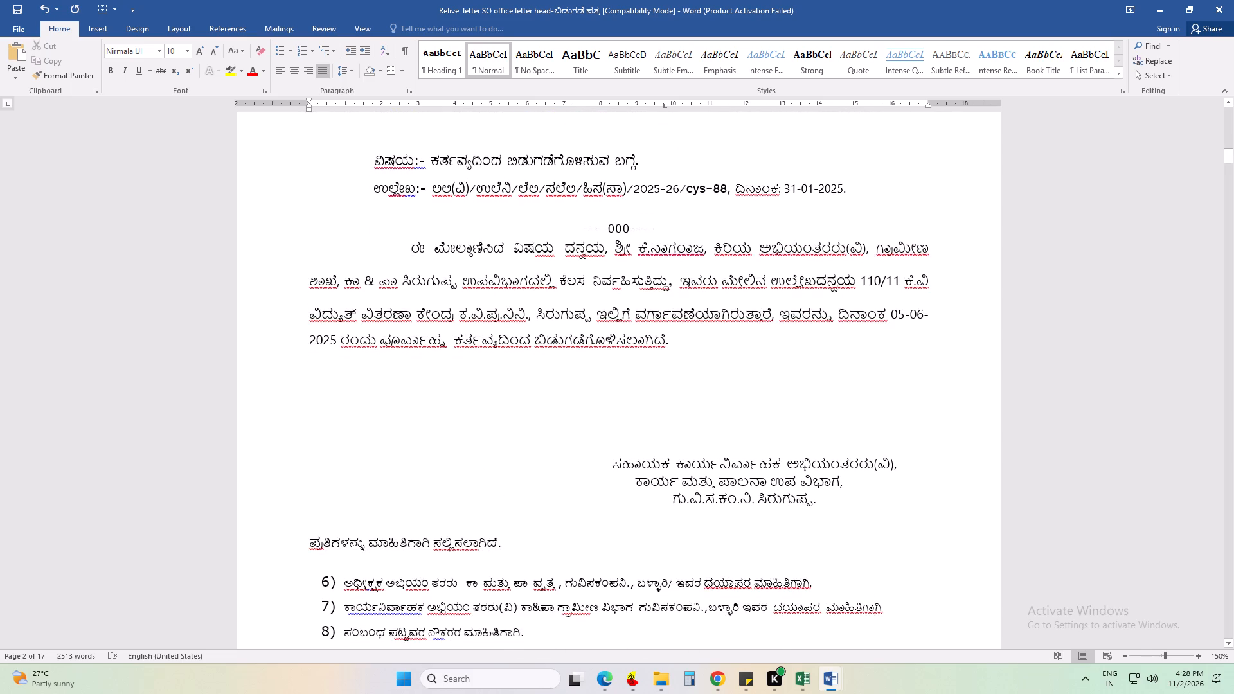
scroll(427, 465, down, 12)
scroll(659, 474, down, 3)
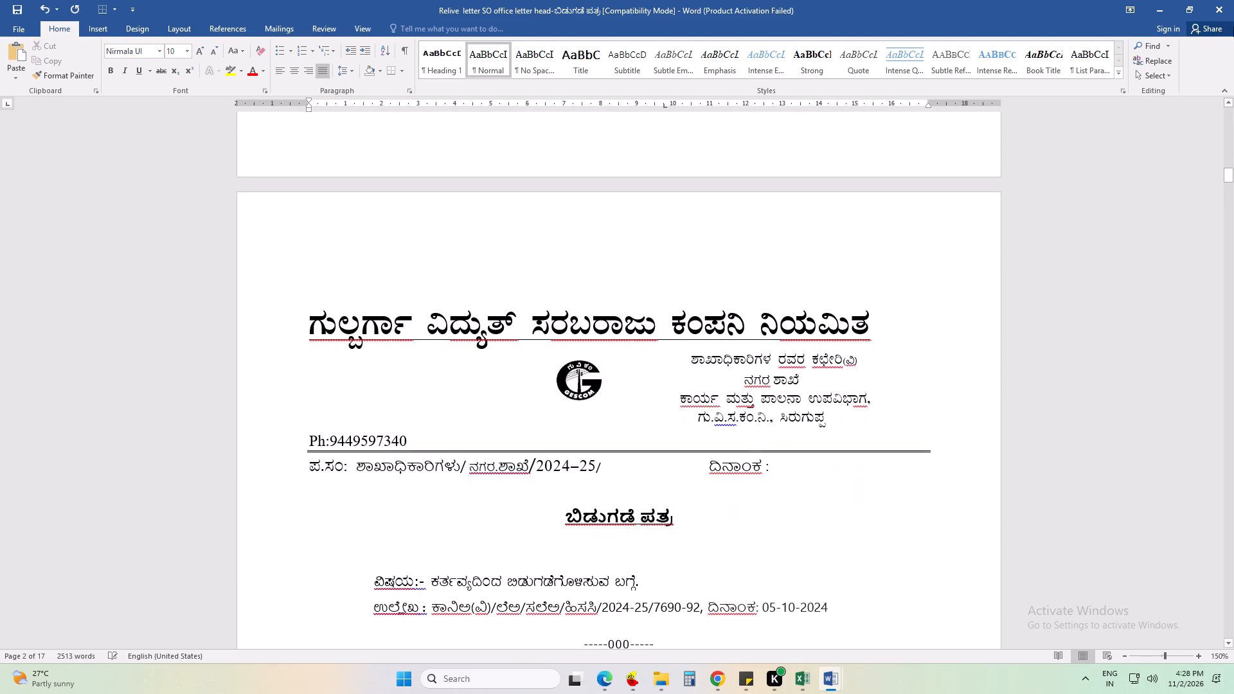
Close both relieving-letter documents, saving the changes to the SO office letter head one.
click(1222, 3)
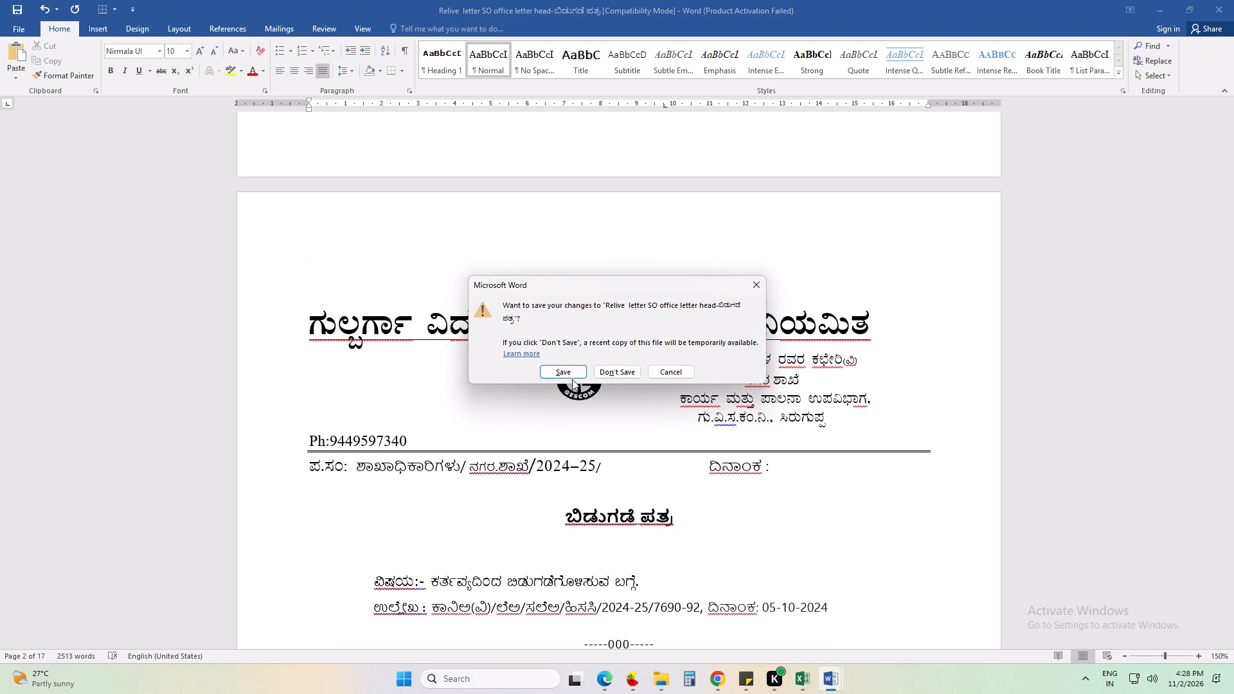
click(568, 371)
scroll(553, 289, up, 4)
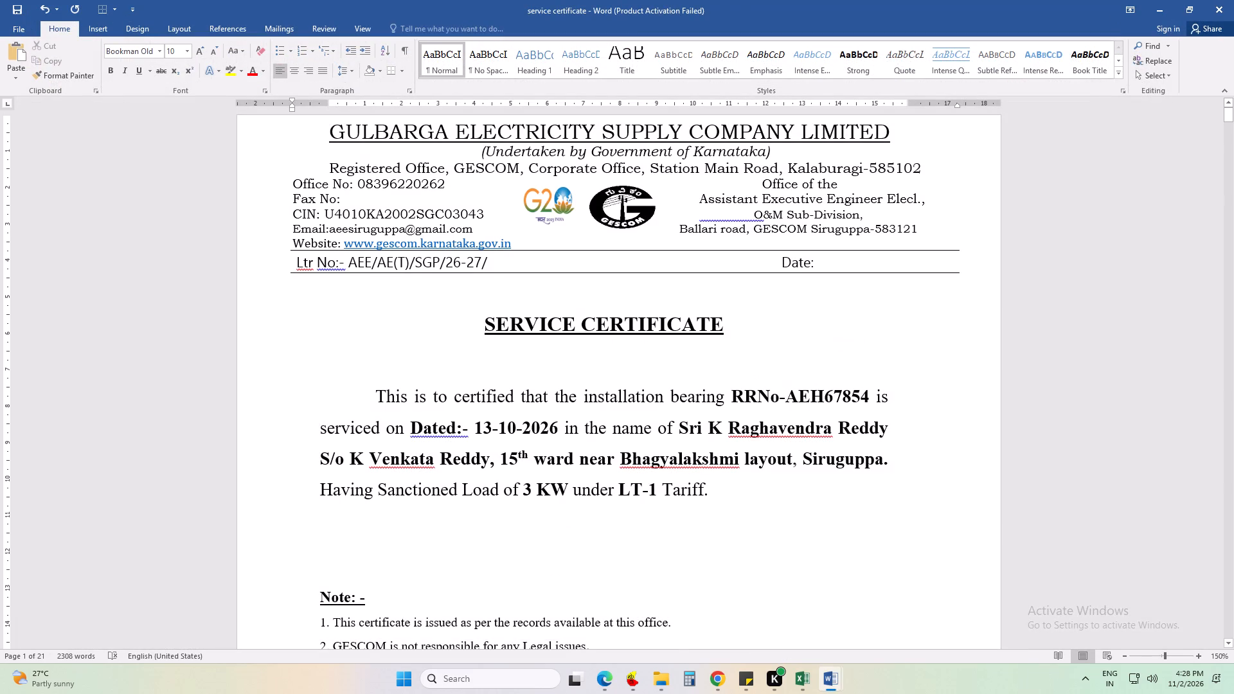
click(865, 621)
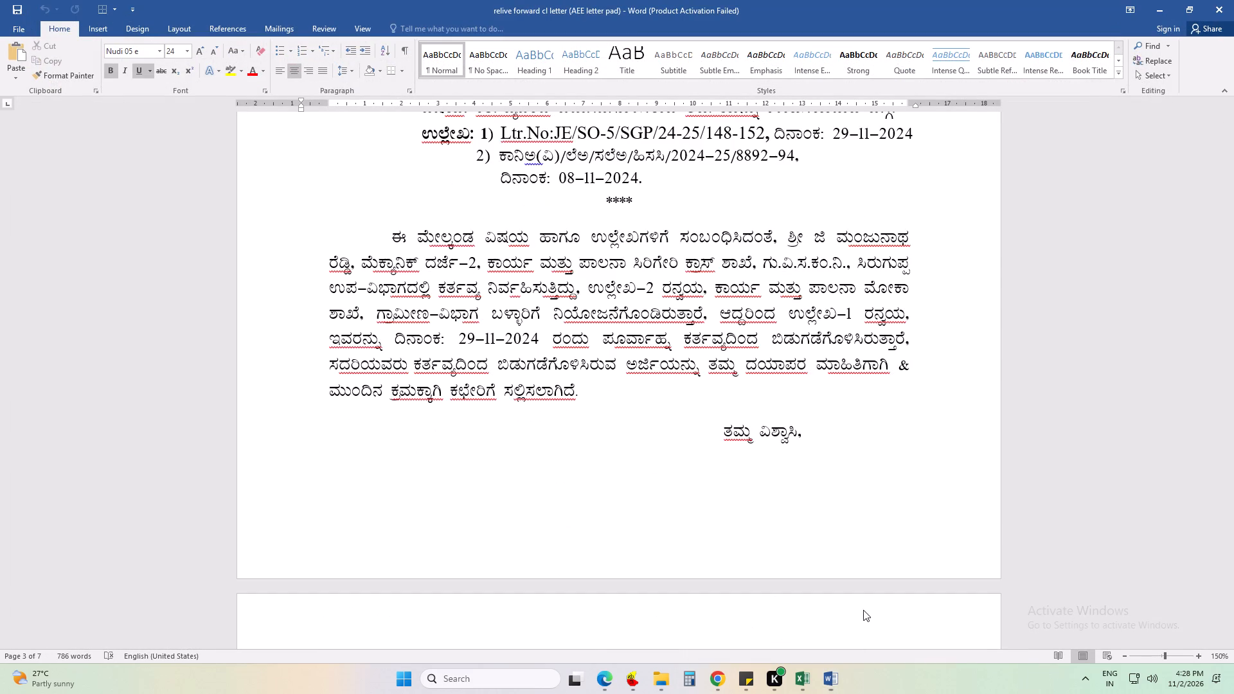
scroll(738, 328, up, 15)
scroll(722, 320, up, 6)
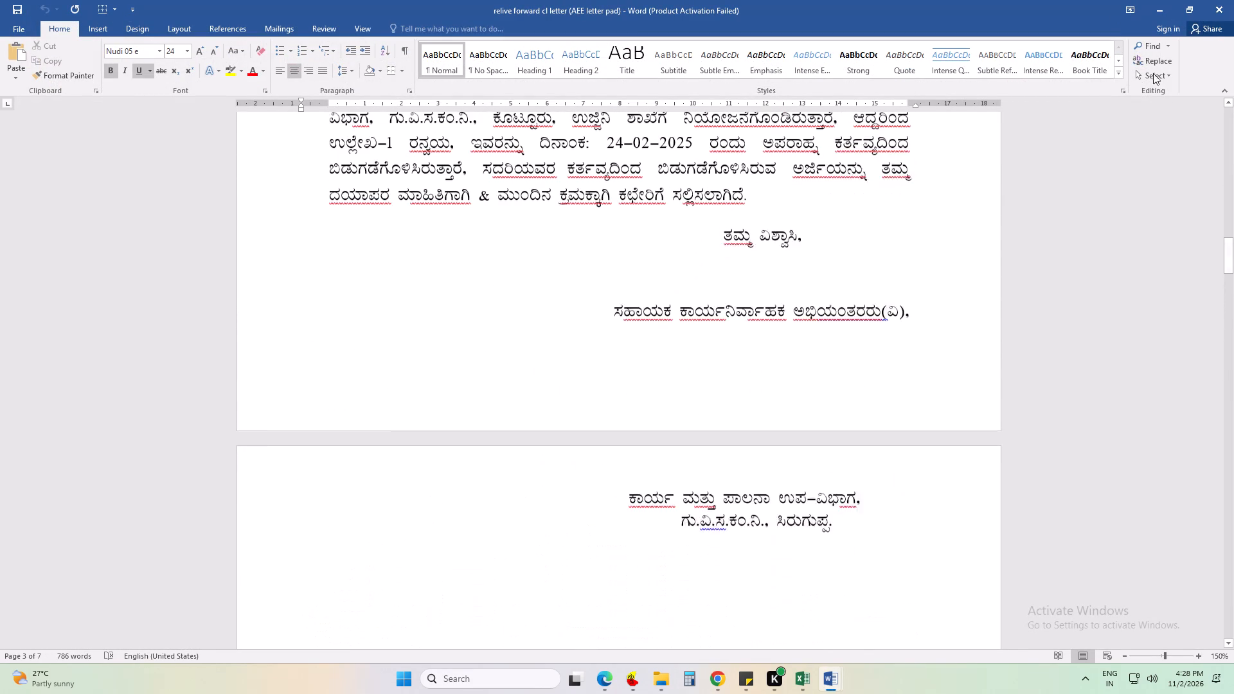
click(1213, 8)
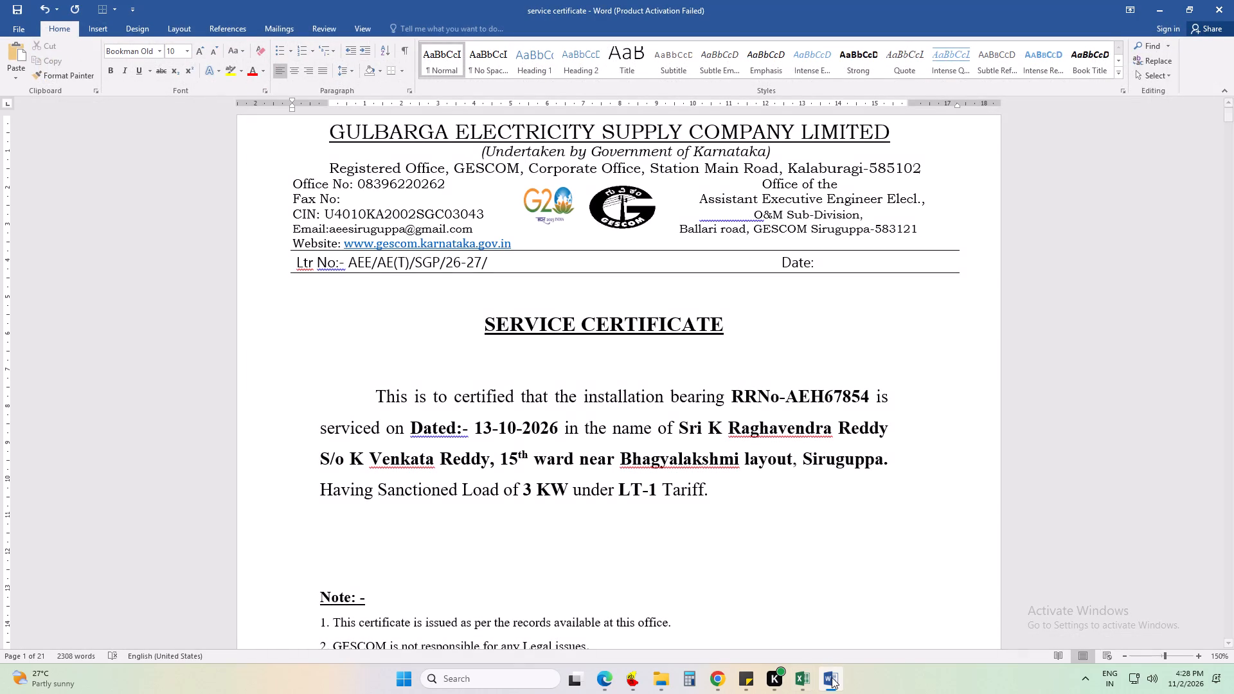
In the service certificate document, replace the indentation before "O&M Sub-Division," in the first page's letterhead with spaces and save.
click(837, 629)
scroll(717, 388, up, 7)
scroll(726, 285, up, 1)
key(BackSpace)
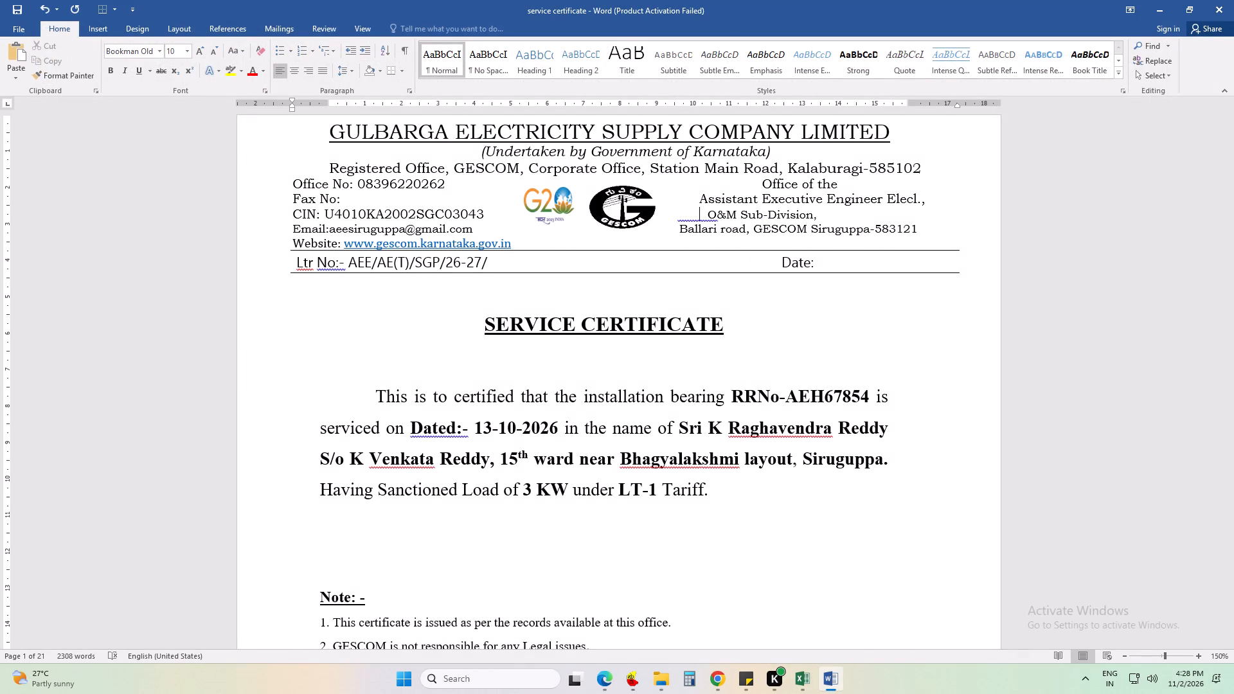
key(space)
key(space)
key(space)
key(space)
key(space)
key(space)
key(space)
key(space)
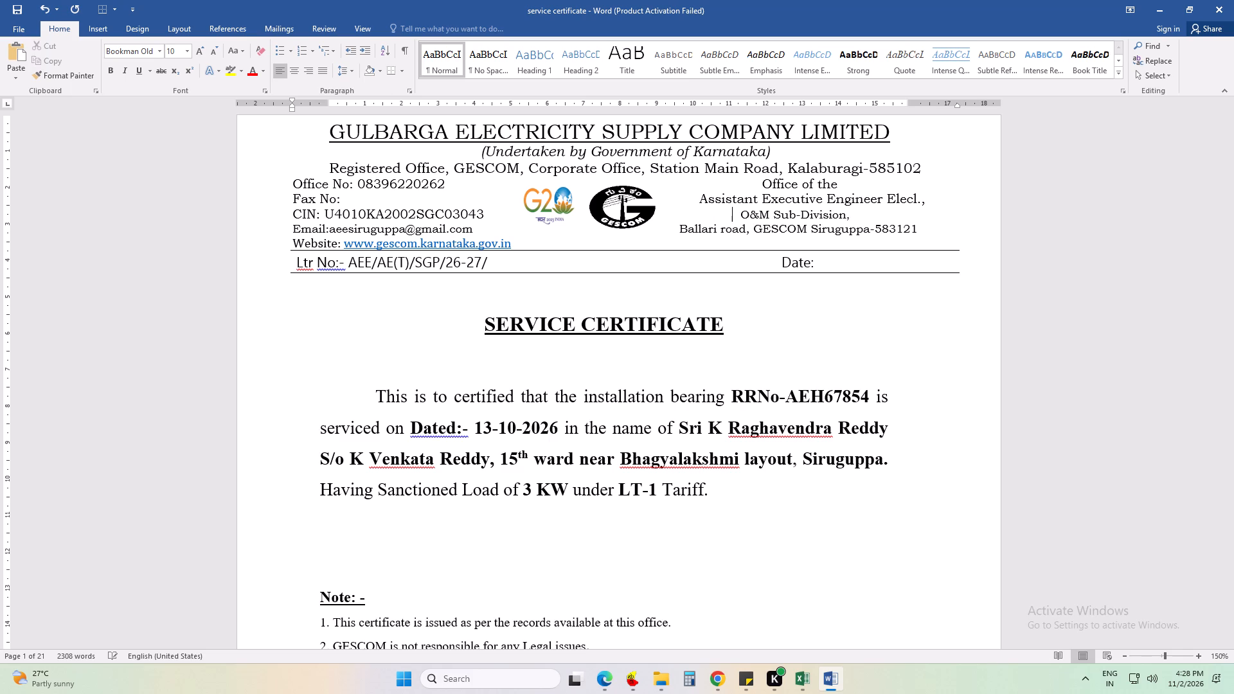
key(space)
key(space)
key(space)
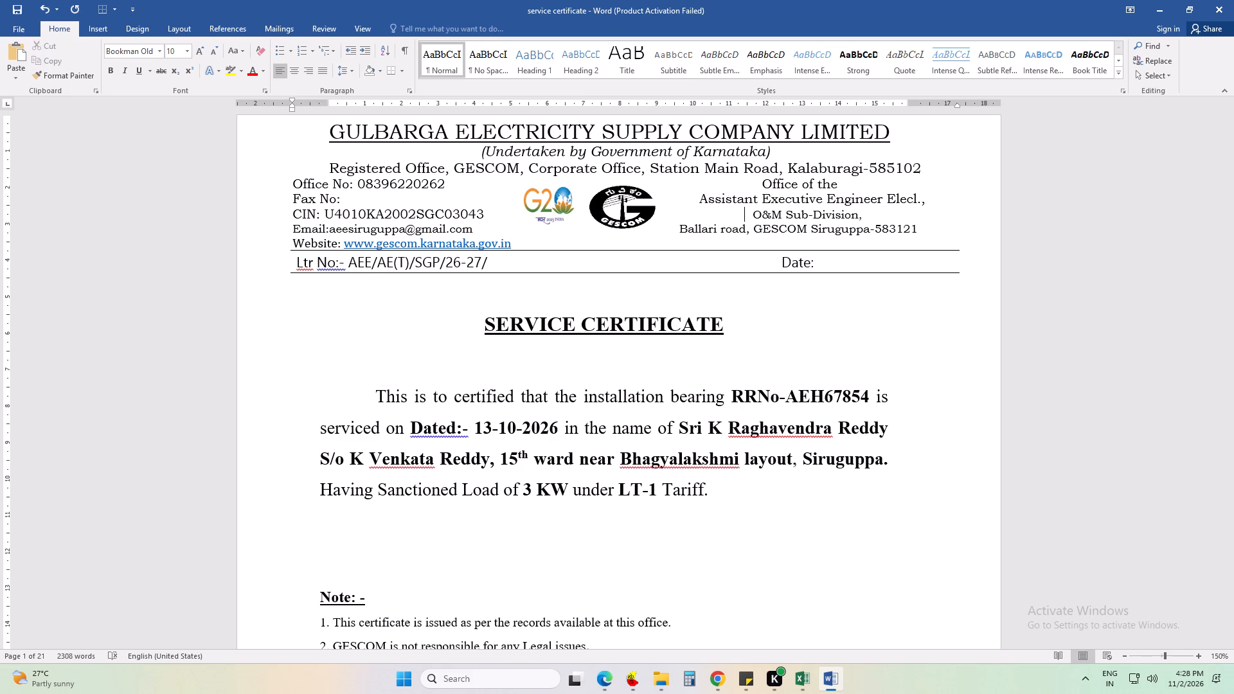
key(ctrl+s)
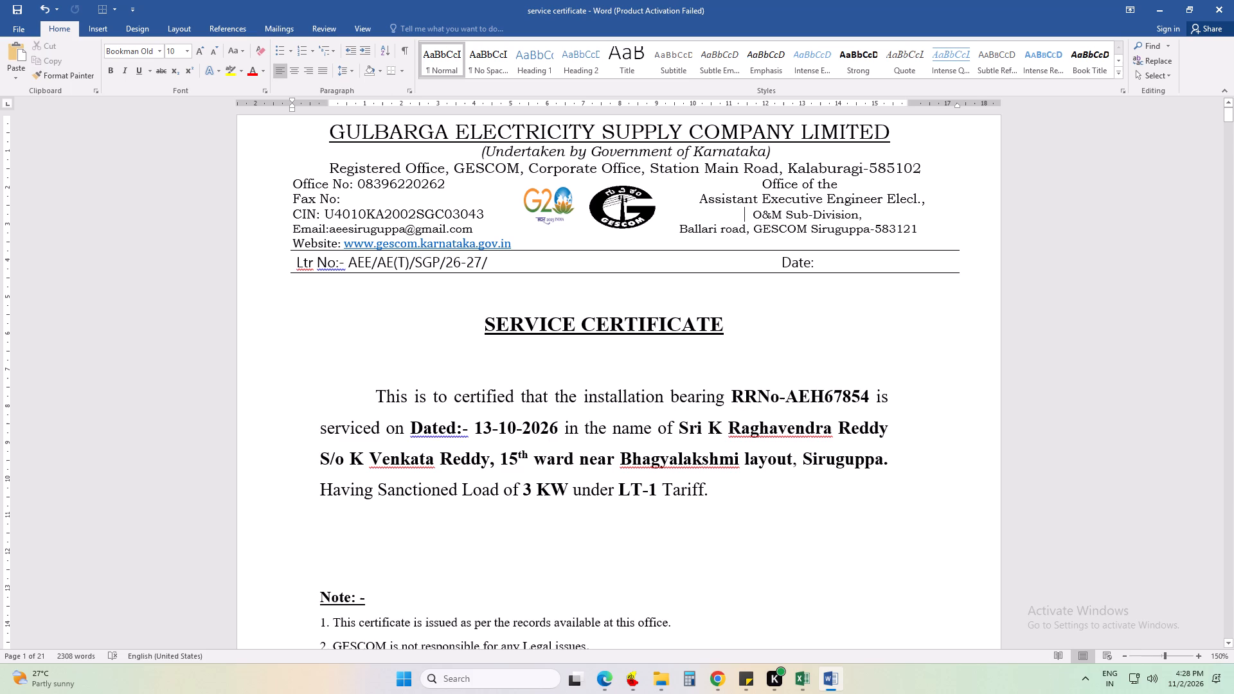
Look over the first two service certificates from letterhead to signature block, saving the document again.
scroll(131, 0, up, 2)
scroll(110, 0, down, 1)
scroll(102, 0, up, 9)
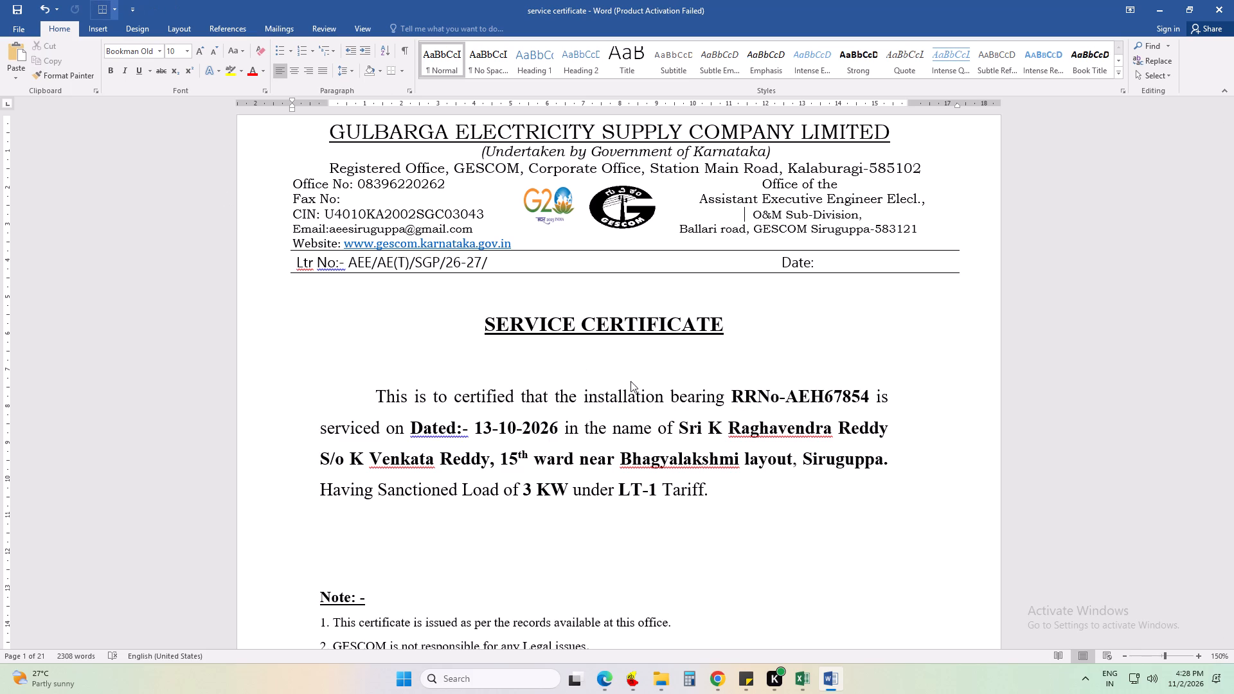
scroll(637, 351, up, 4)
scroll(704, 309, up, 3)
ctrl+scroll(649, 354, down, 2)
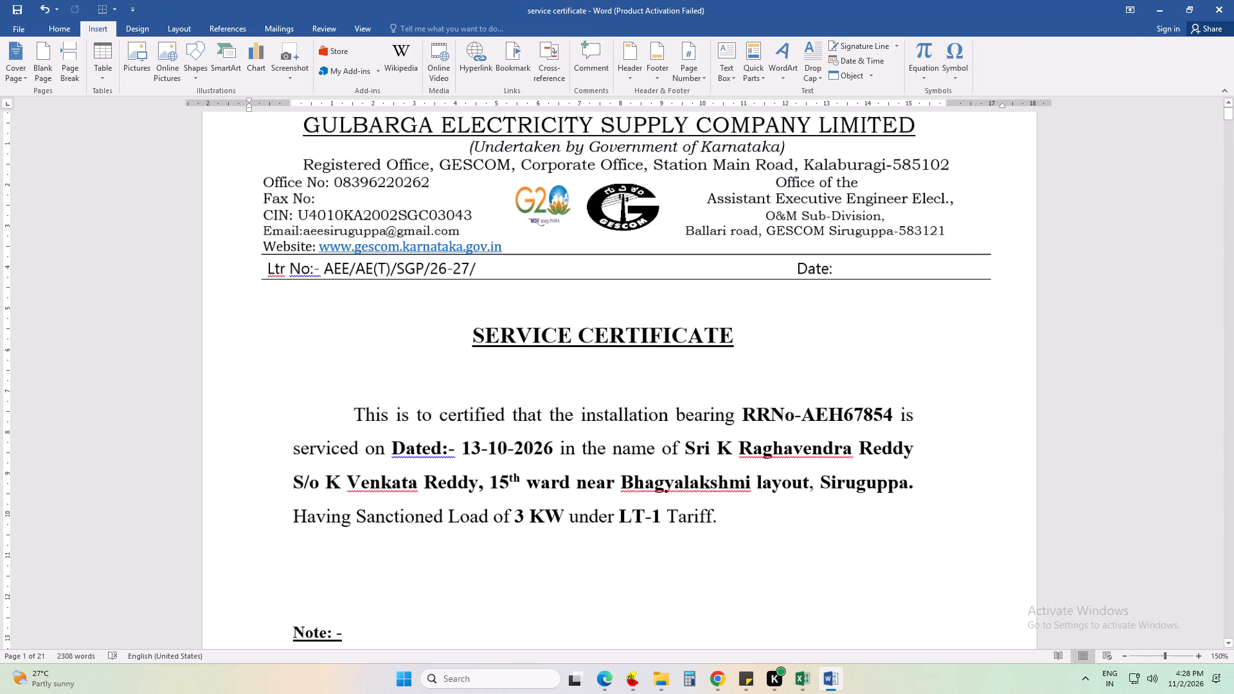
key(ctrl+s)
scroll(577, 350, up, 4)
scroll(643, 373, up, 5)
scroll(486, 182, up, 4)
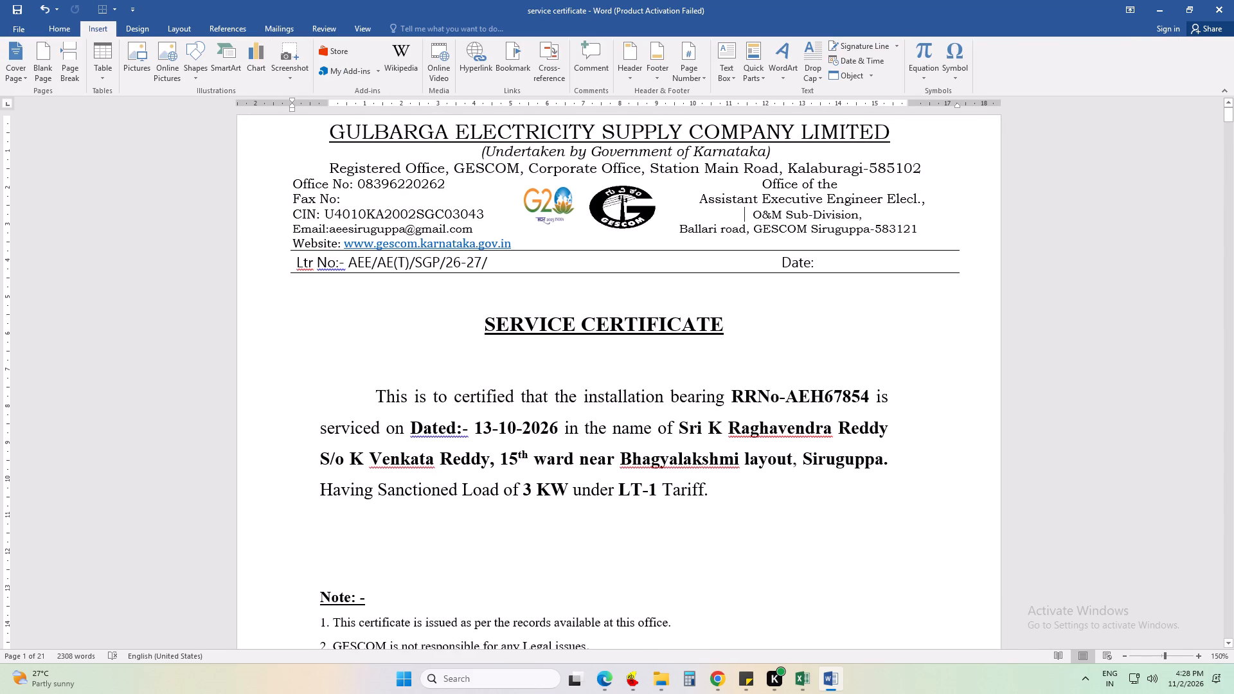
scroll(406, 144, up, 4)
scroll(944, 358, up, 5)
scroll(760, 406, down, 4)
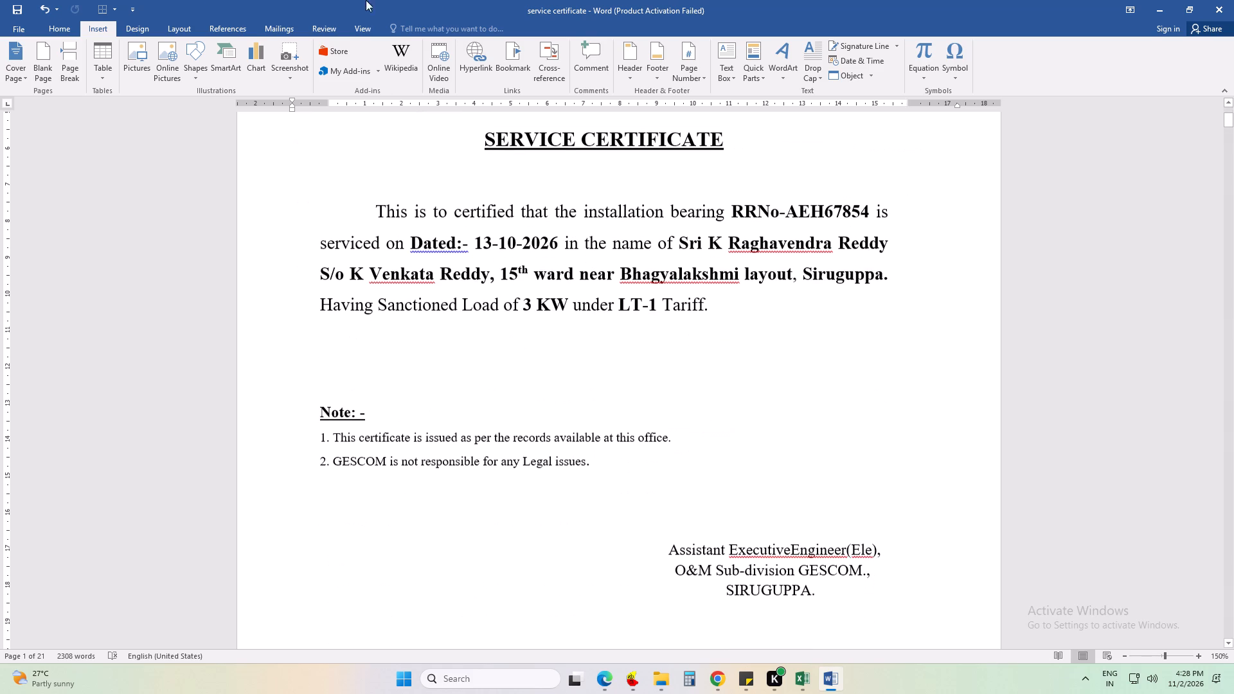
scroll(562, 580, down, 5)
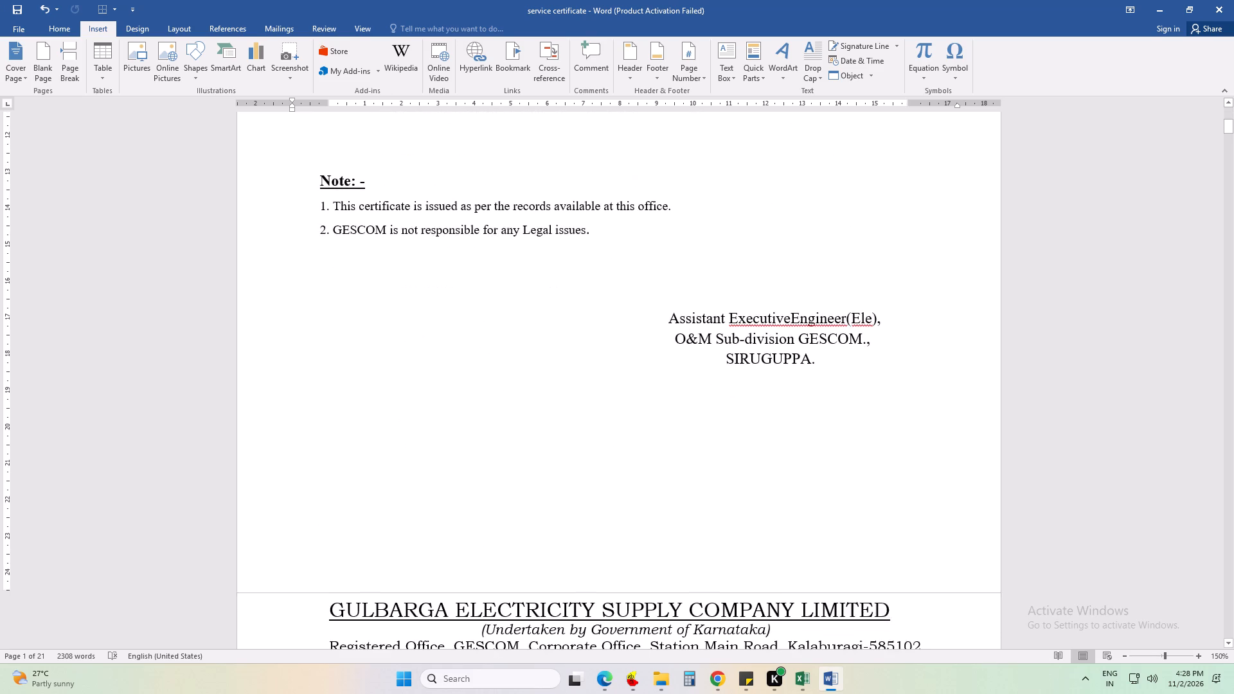
scroll(546, 583, down, 17)
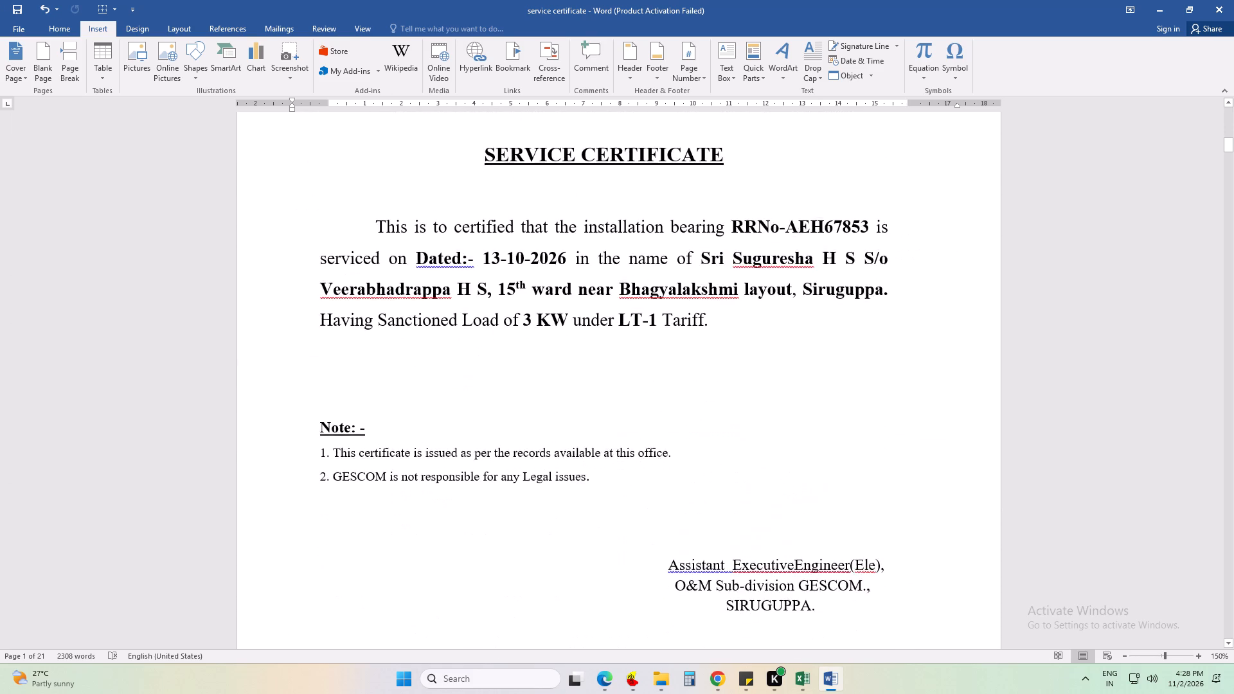
scroll(599, 592, down, 3)
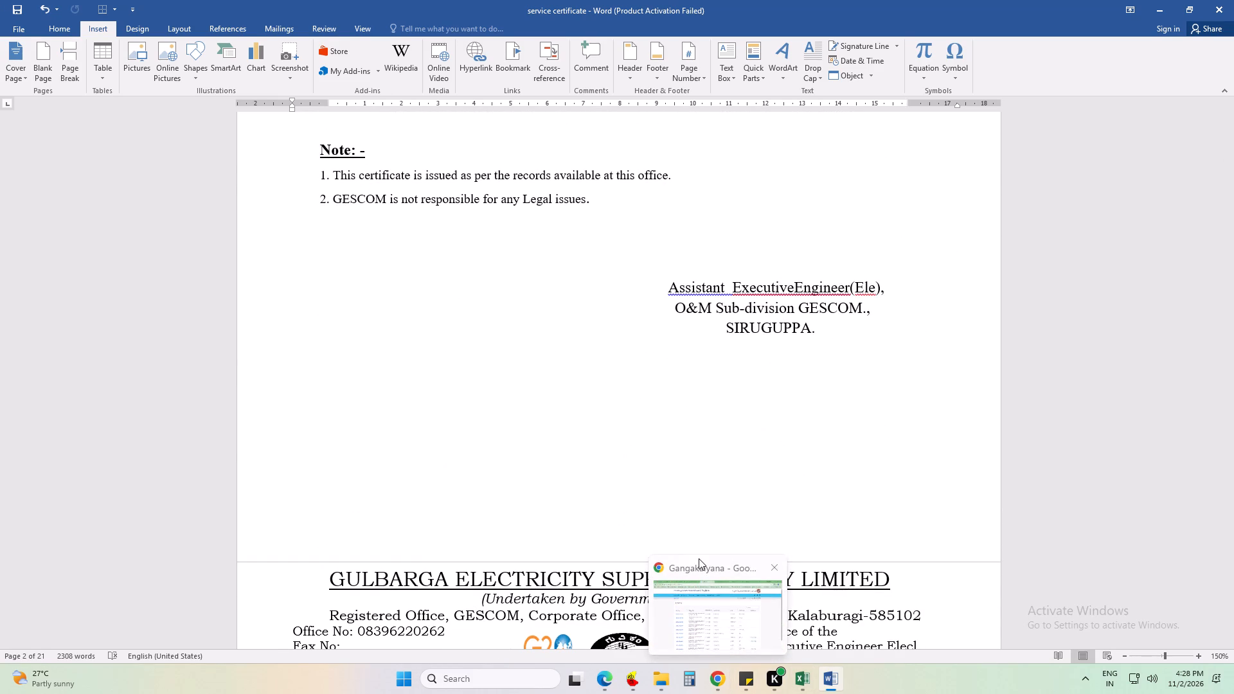
Switch to Chrome and look over the Gangakalyana beneficiary dashboard and the Infinite View IPDS portal.
click(699, 558)
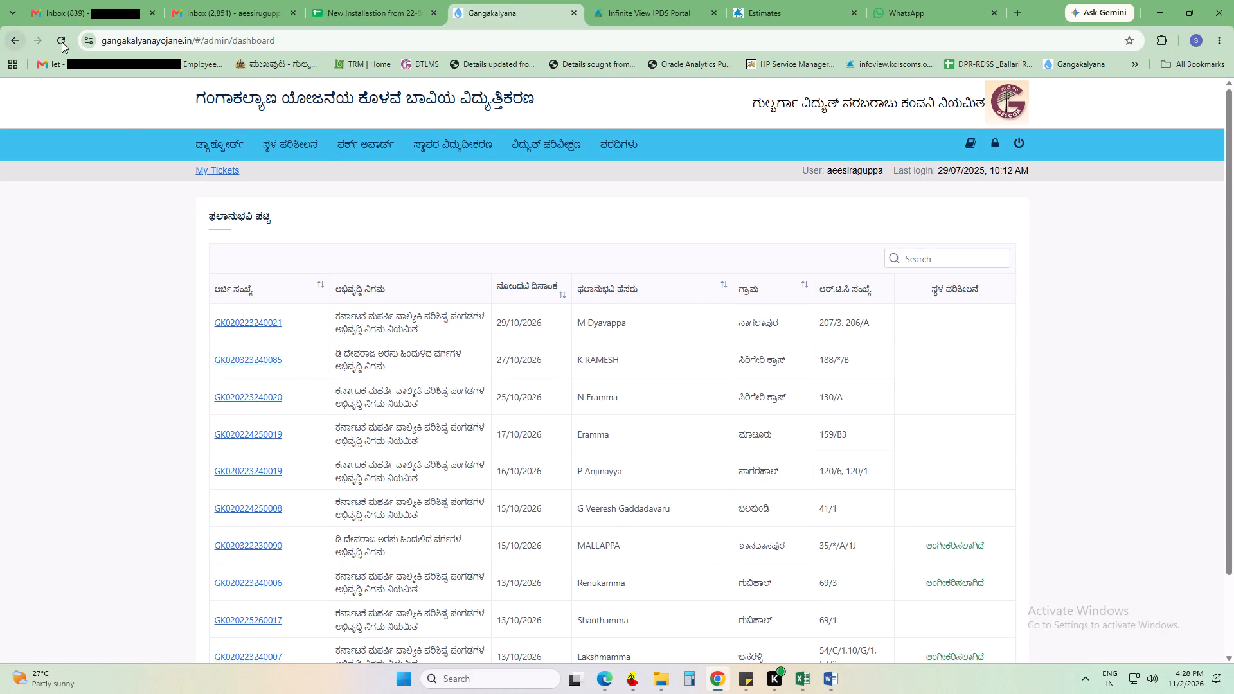
click(722, 217)
click(226, 143)
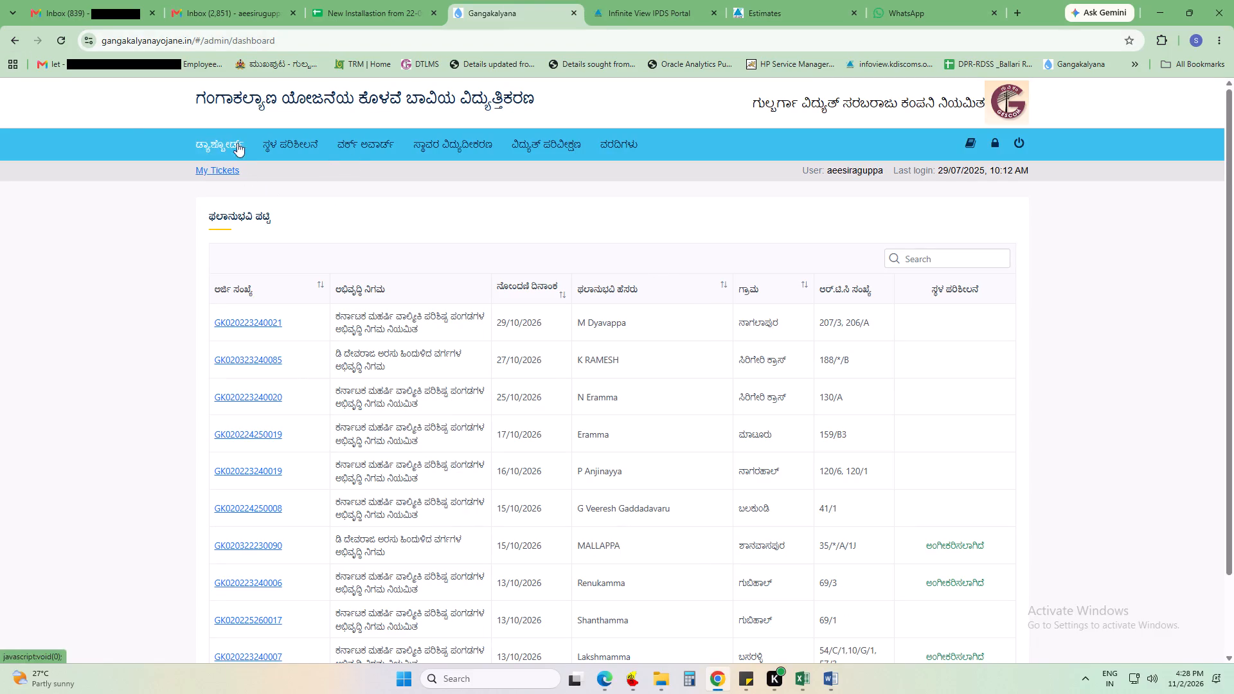
click(686, 207)
click(639, 13)
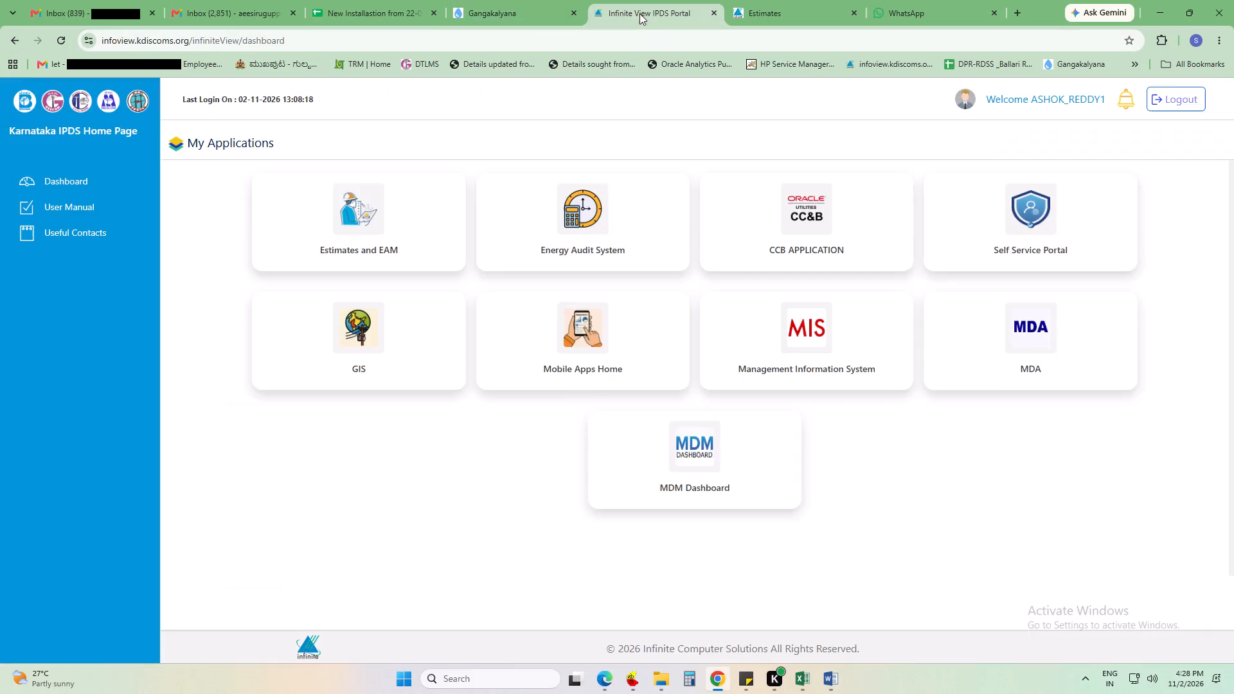
click(756, 8)
click(661, 3)
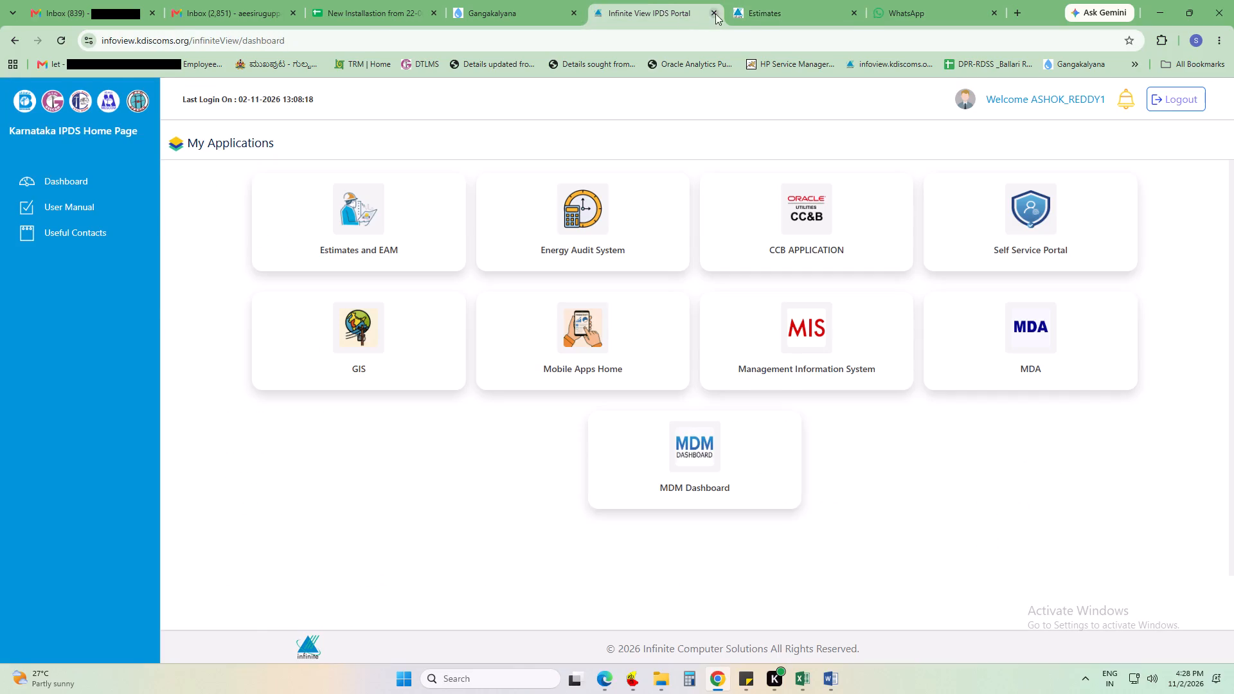
click(735, 10)
click(533, 0)
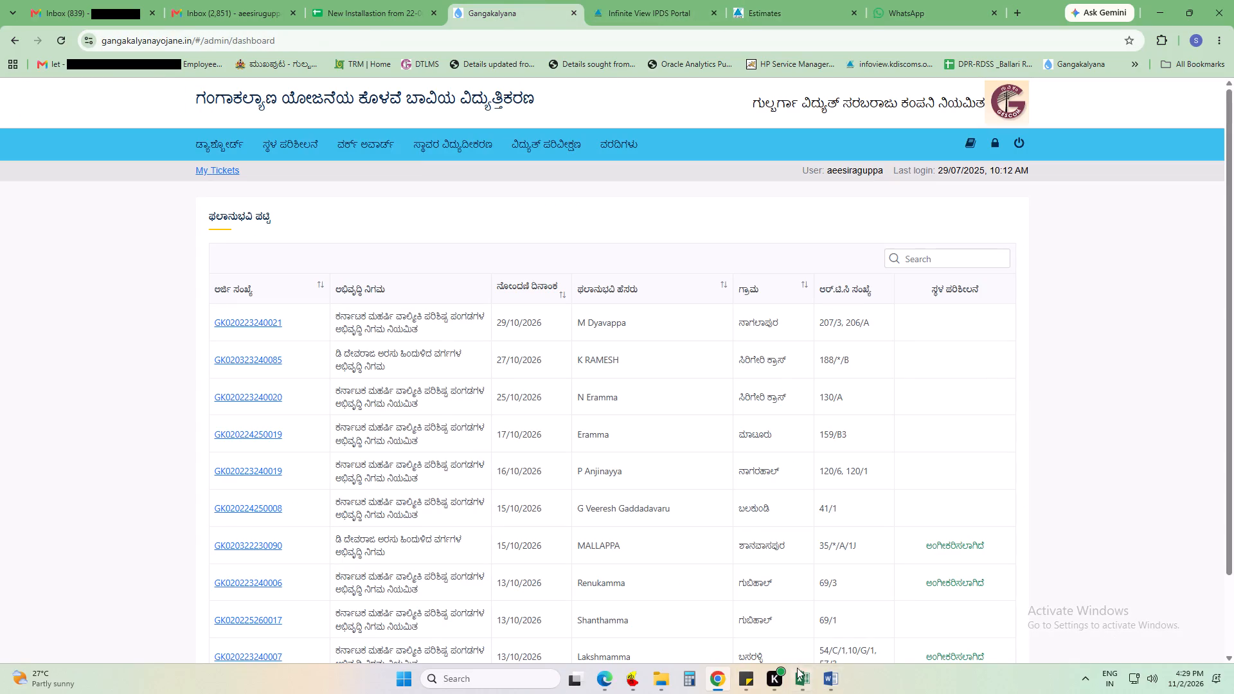
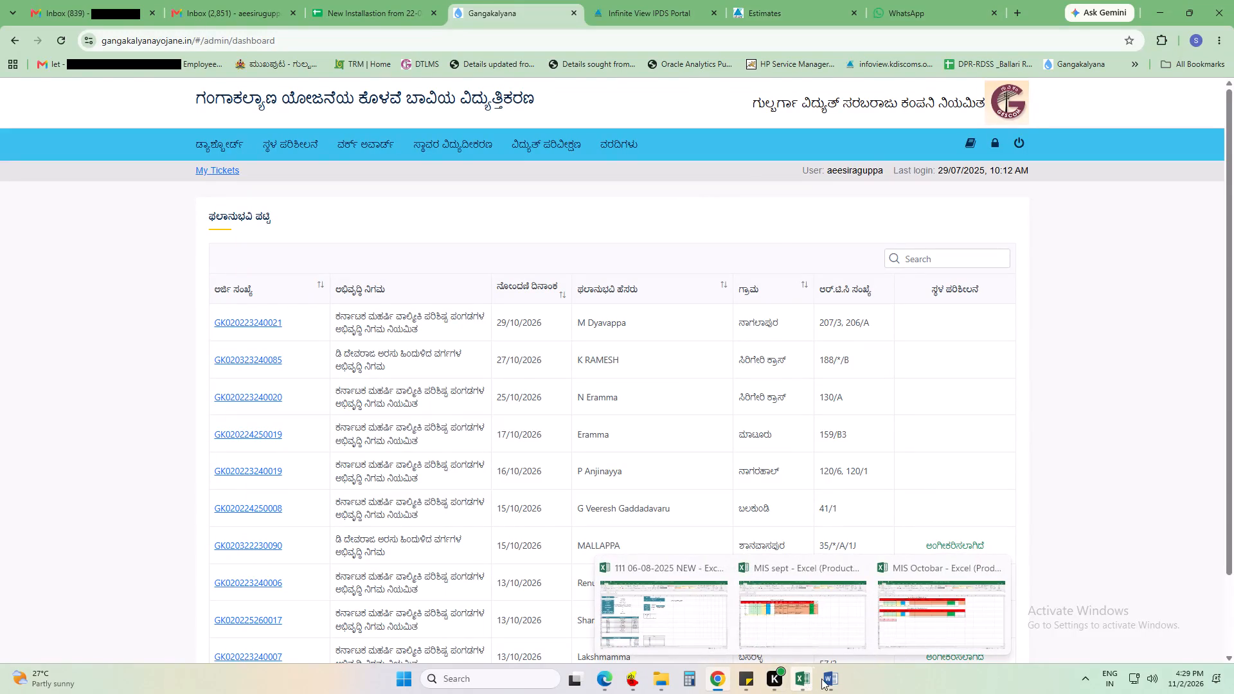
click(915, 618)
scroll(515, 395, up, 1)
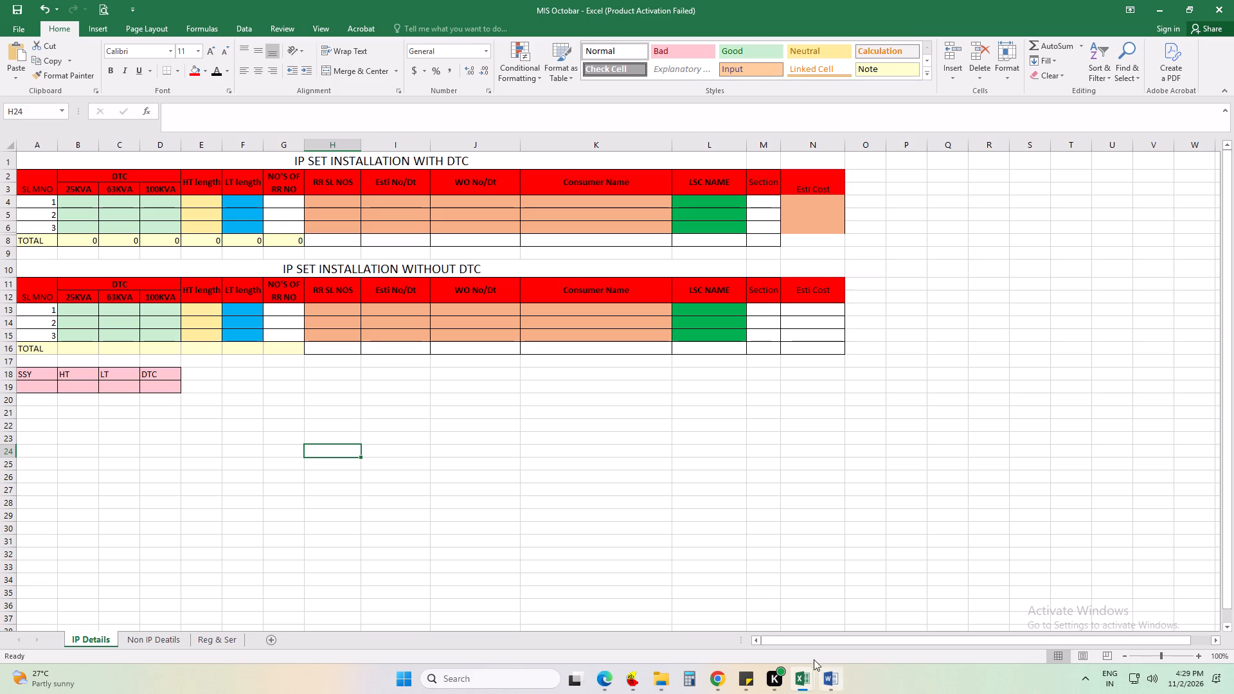
Switch to Edge and rerun the account ID search for Sudhiksha Multispecialty Hospital in the Estimates portal.
click(557, 627)
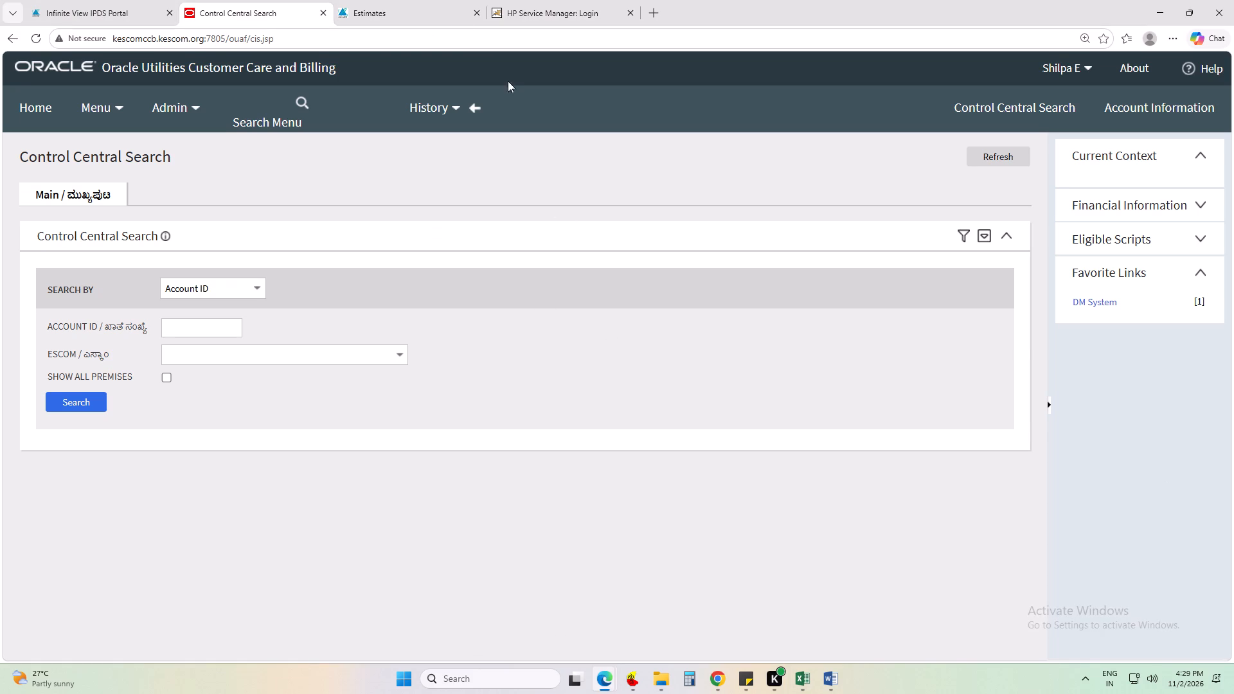
click(386, 13)
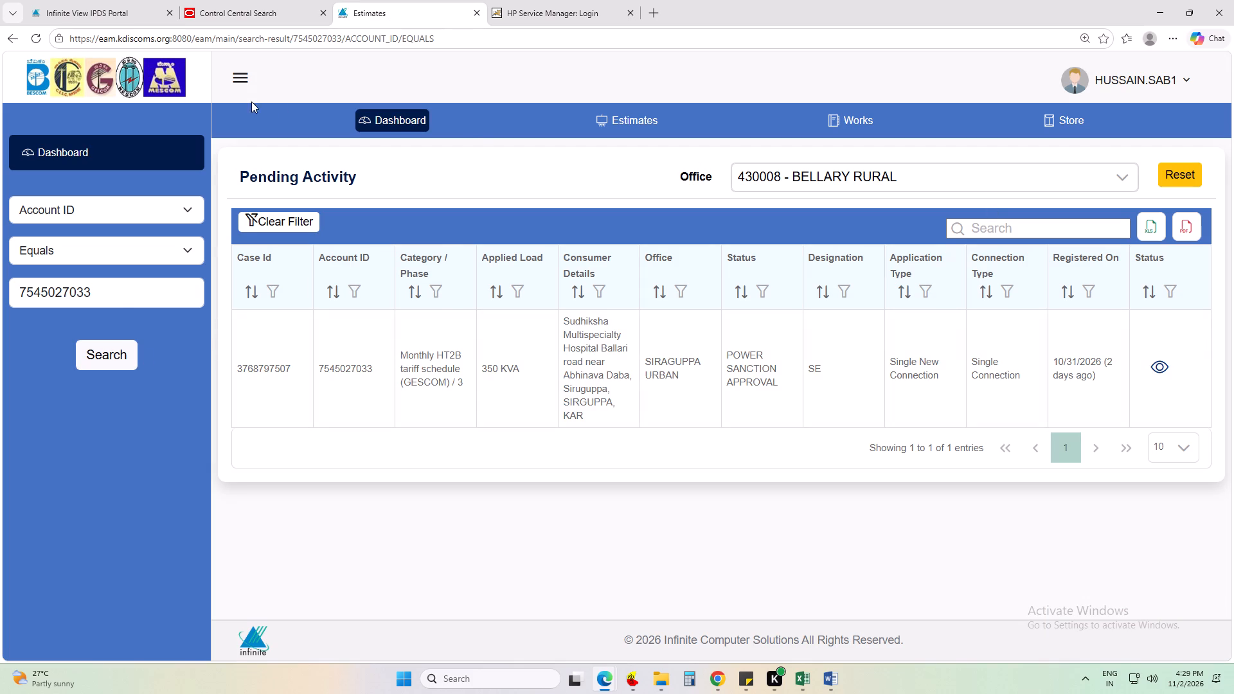
click(421, 132)
click(400, 123)
click(106, 358)
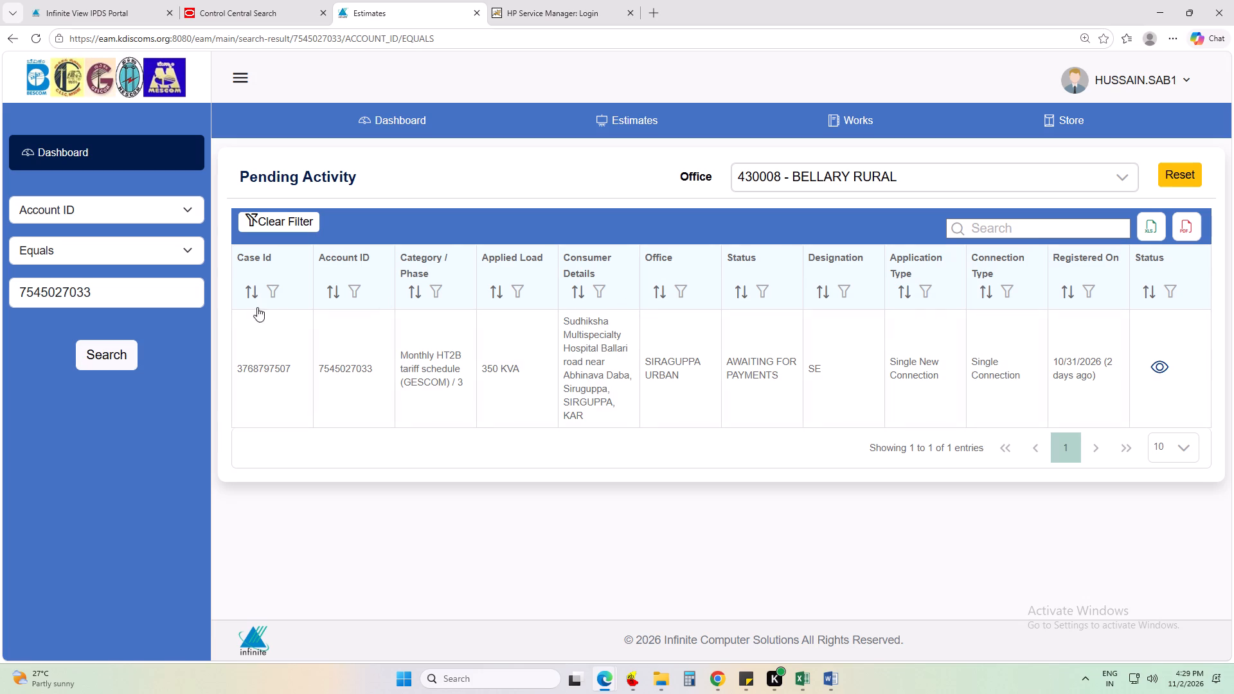
Copy the hospital's account ID from the Estimates portal and search for that account in Oracle Control Central.
double_click(196, 285)
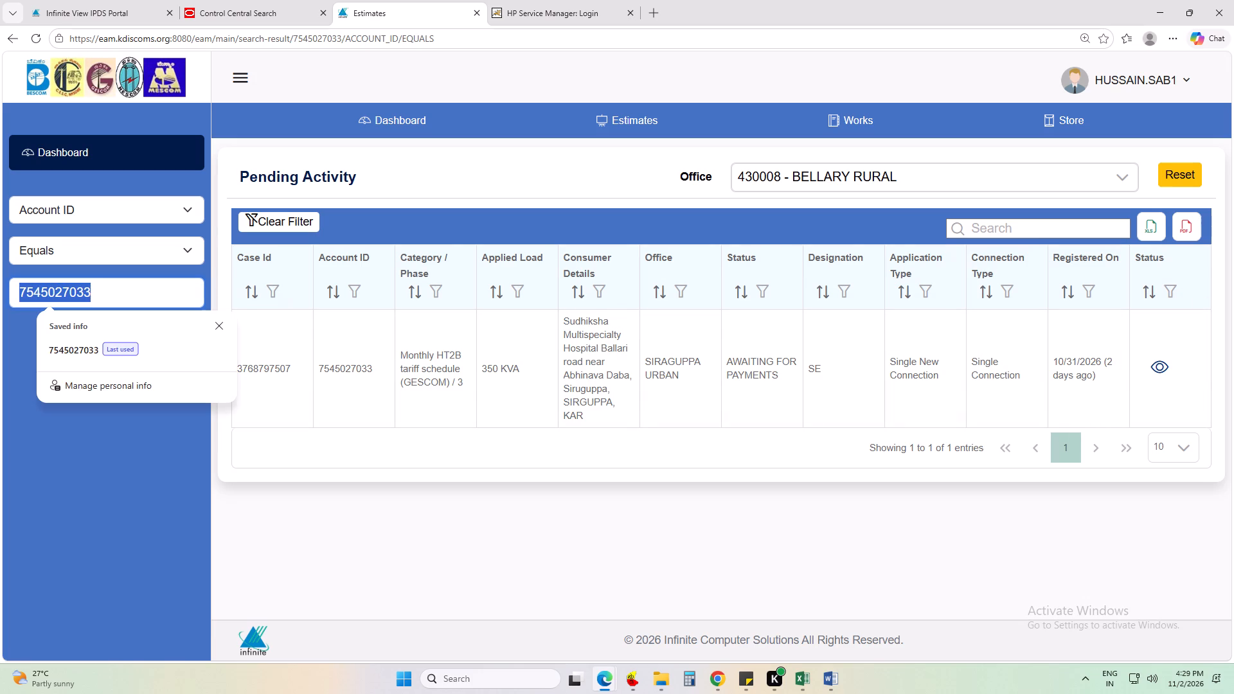
key(ctrl+c)
click(192, 0)
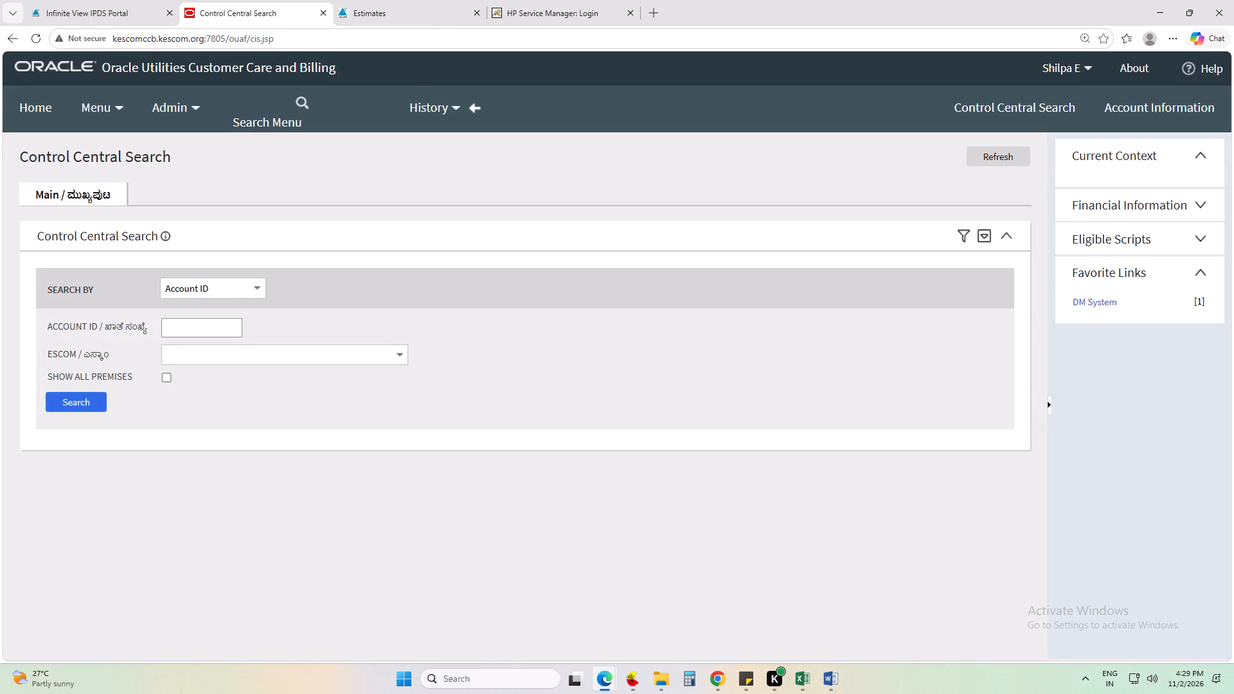
click(163, 332)
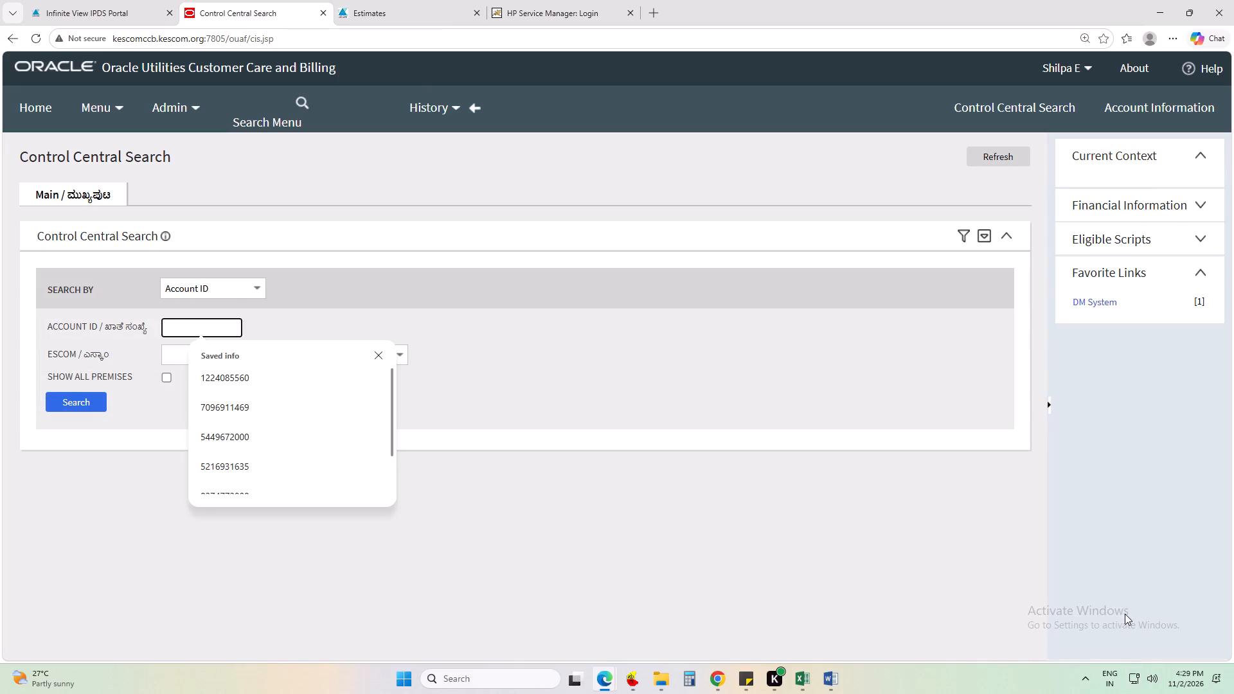
key(ctrl+v)
key(Return)
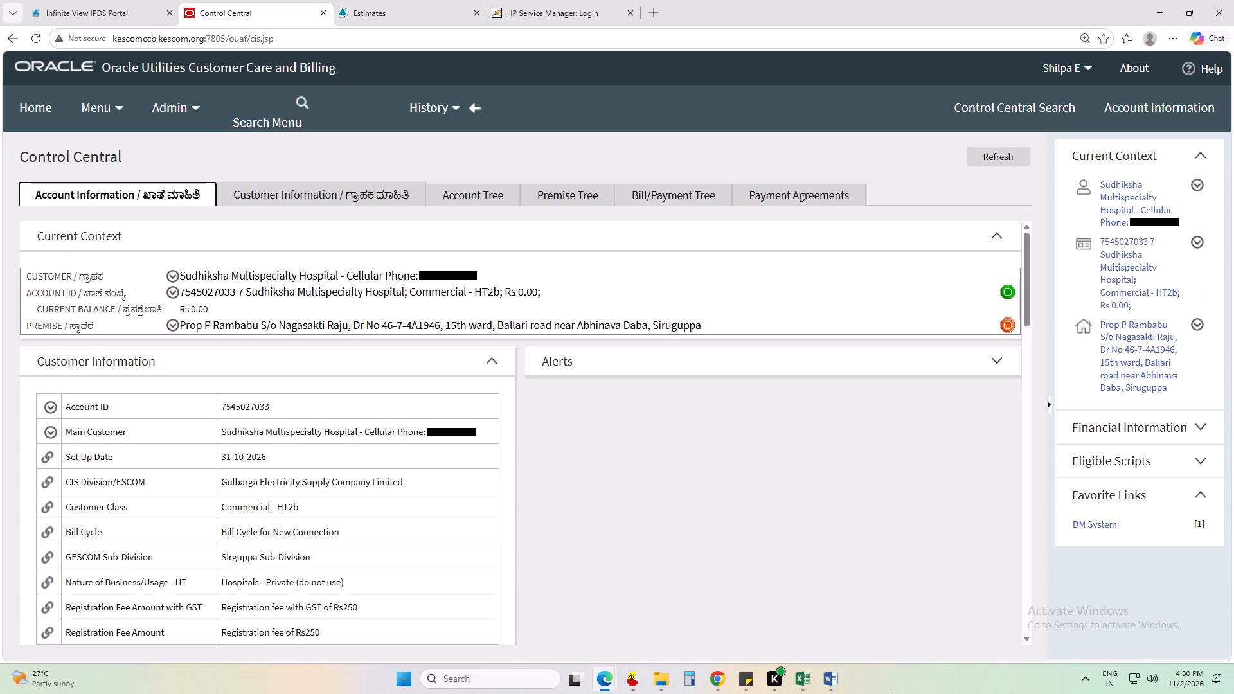
Search the cases of the hospital's premise and open its New Connection Case.
click(1194, 329)
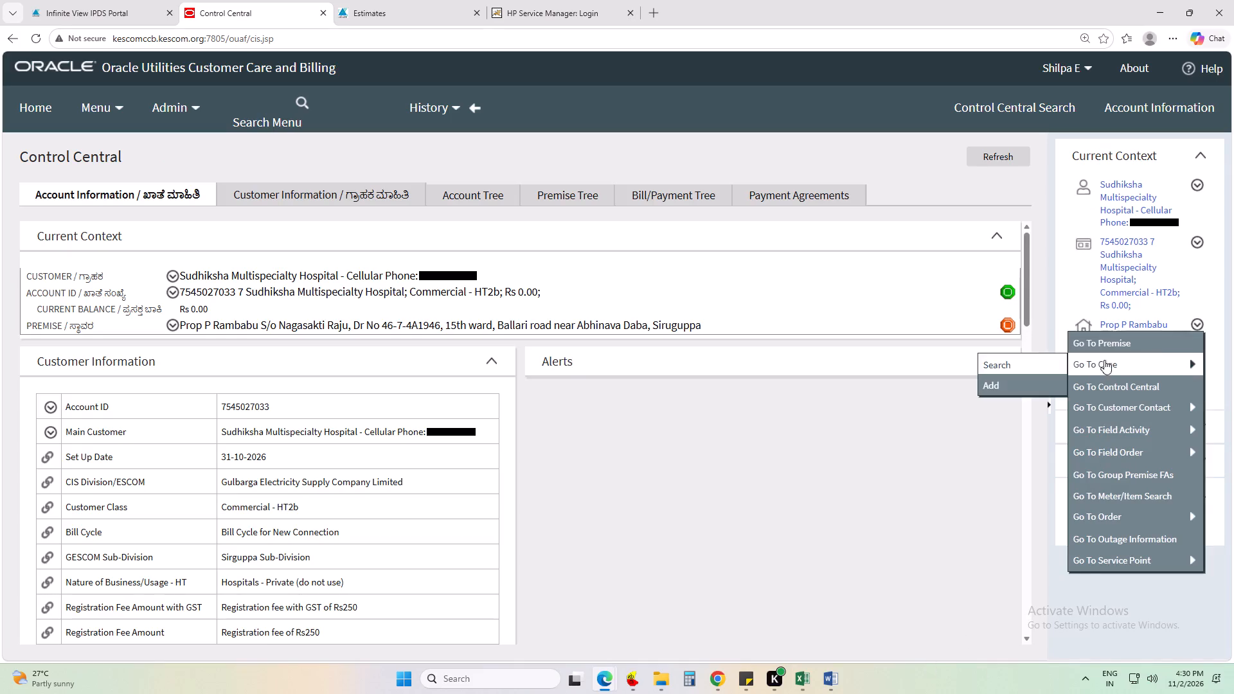
click(1051, 368)
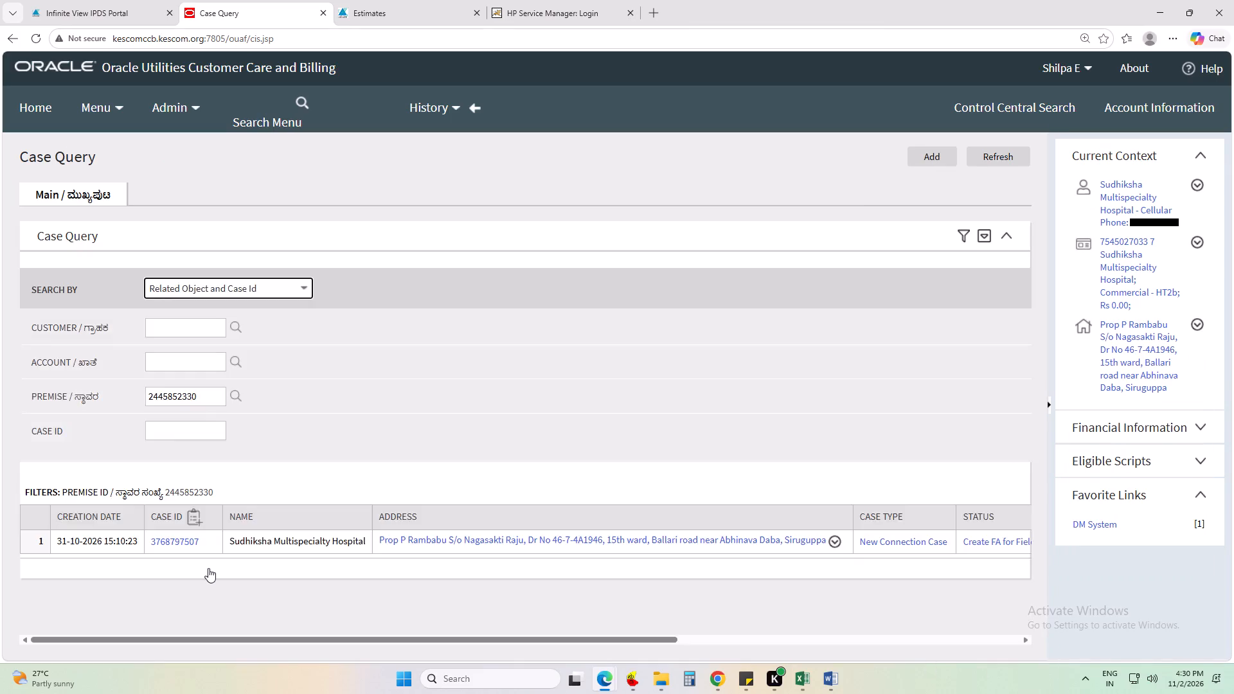
click(208, 568)
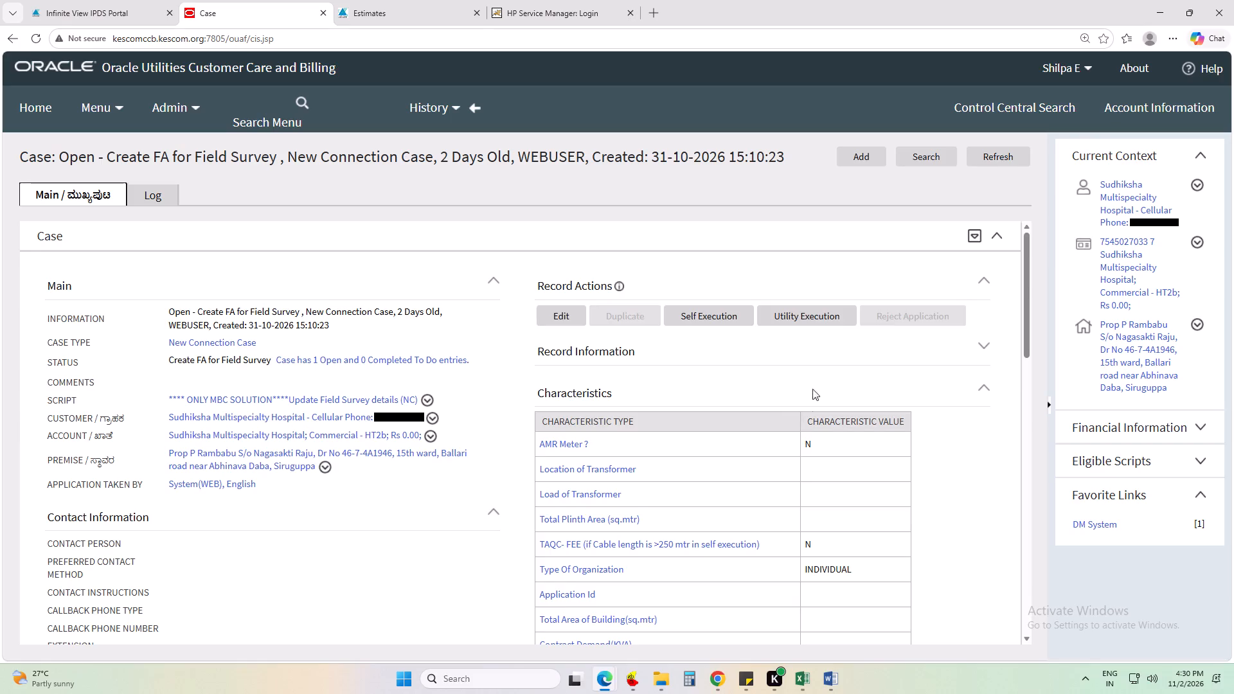
Move the New Connection Case to Utility Execution.
click(809, 316)
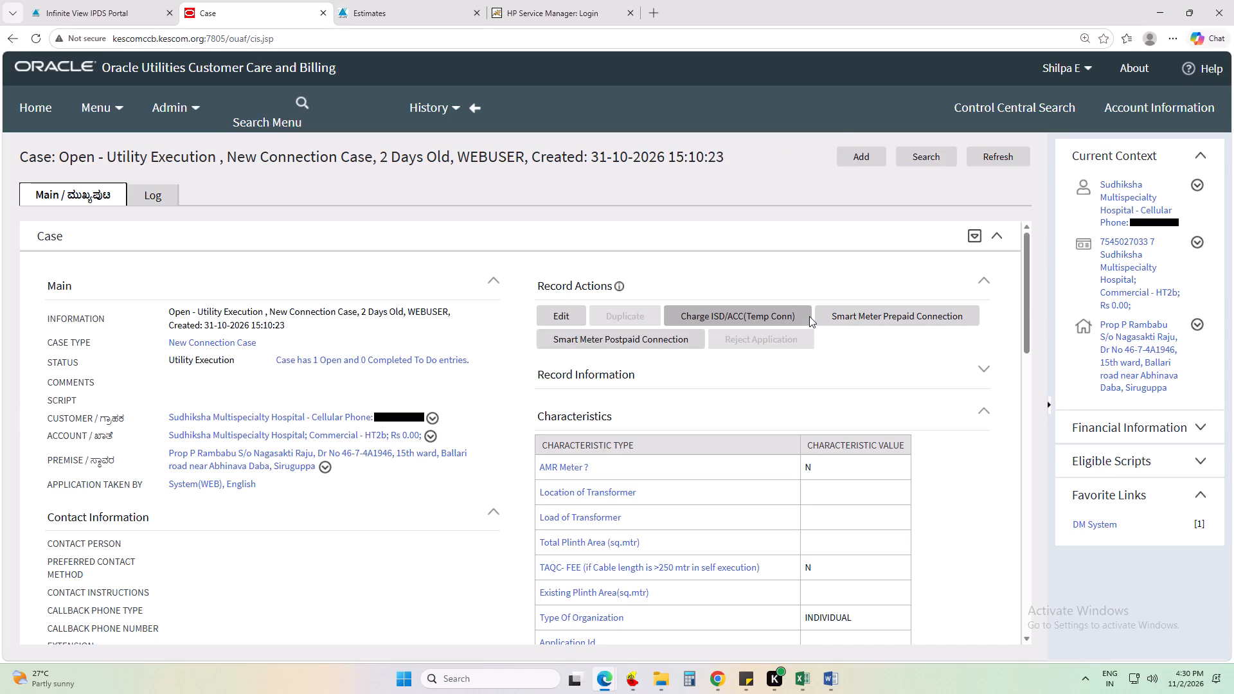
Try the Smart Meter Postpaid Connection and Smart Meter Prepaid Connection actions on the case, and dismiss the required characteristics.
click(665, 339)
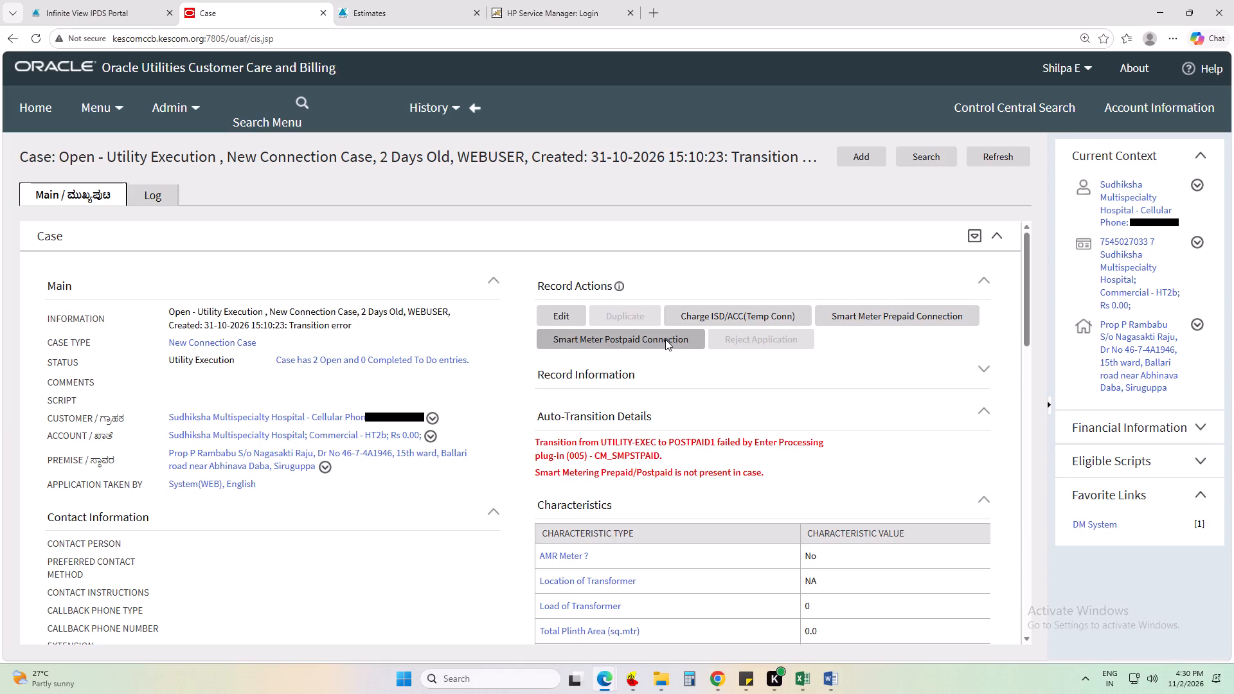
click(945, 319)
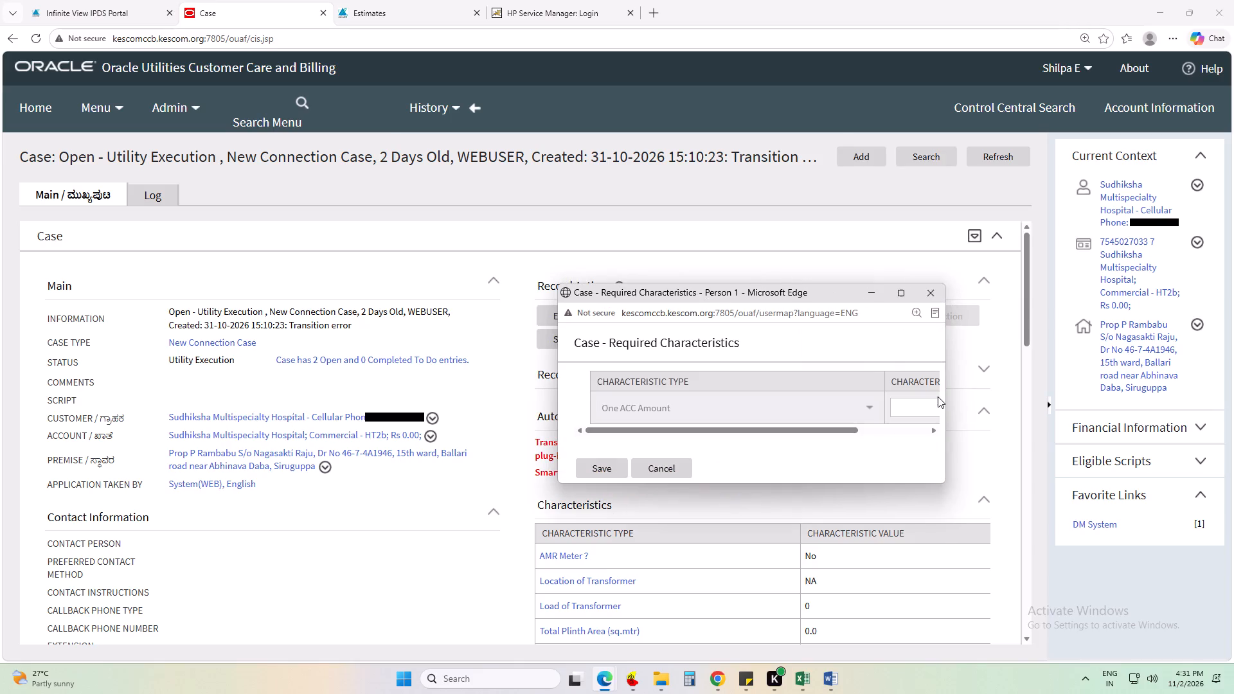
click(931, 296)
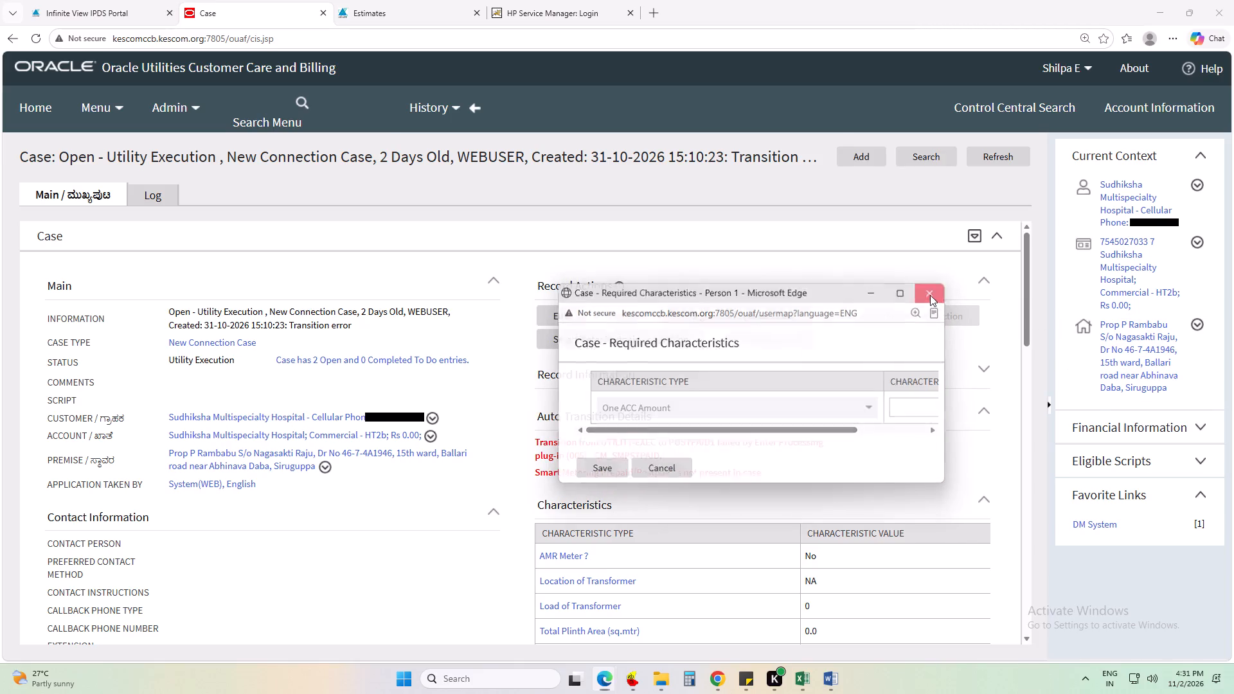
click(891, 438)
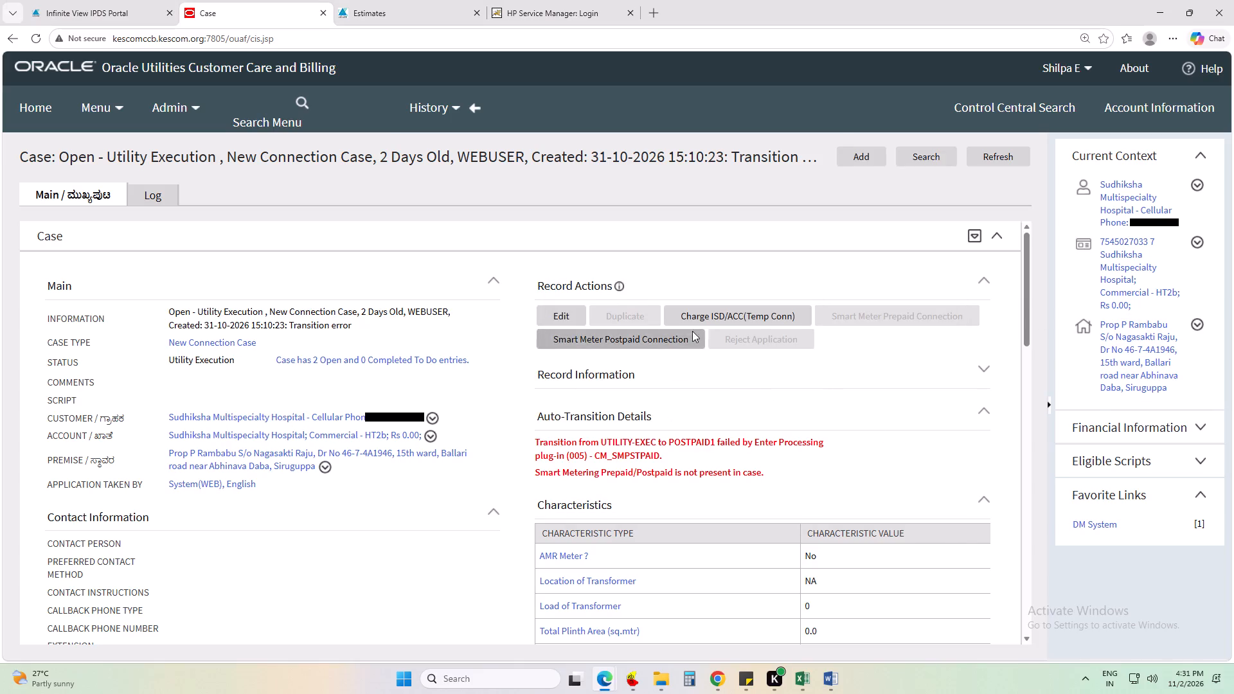
Apply Charge ISD/ACC(Temp Conn) to the case and mark it as GST Not Applicable.
click(706, 318)
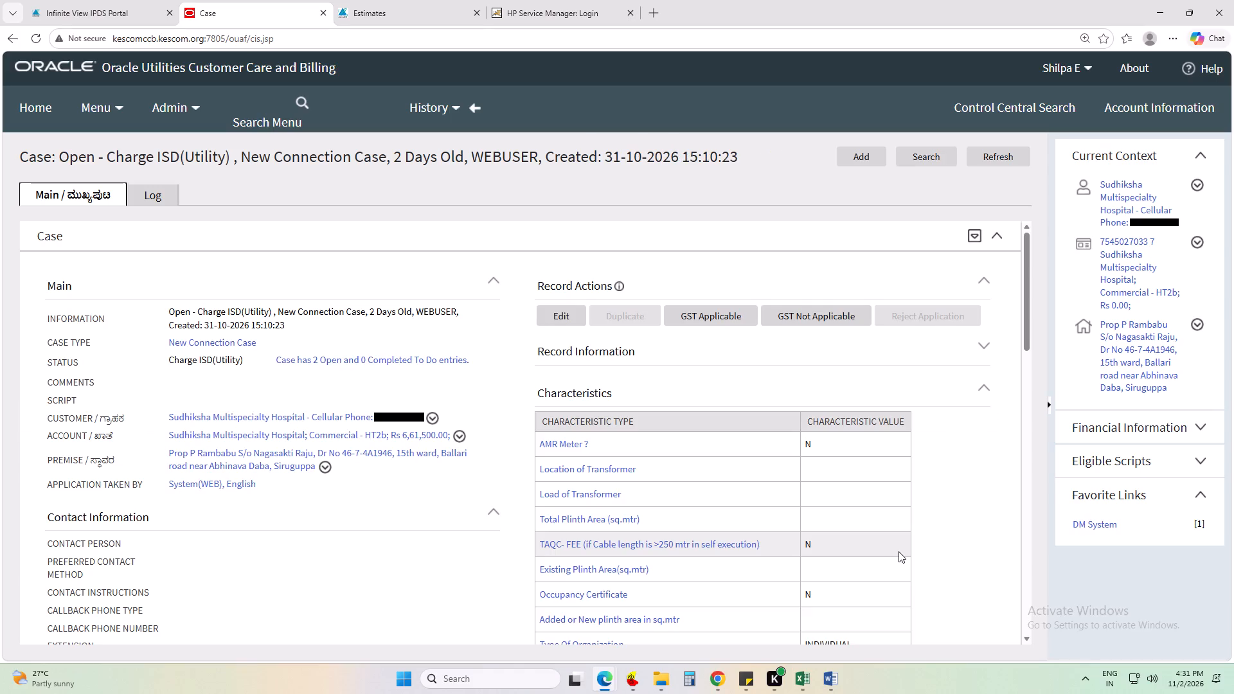
click(824, 312)
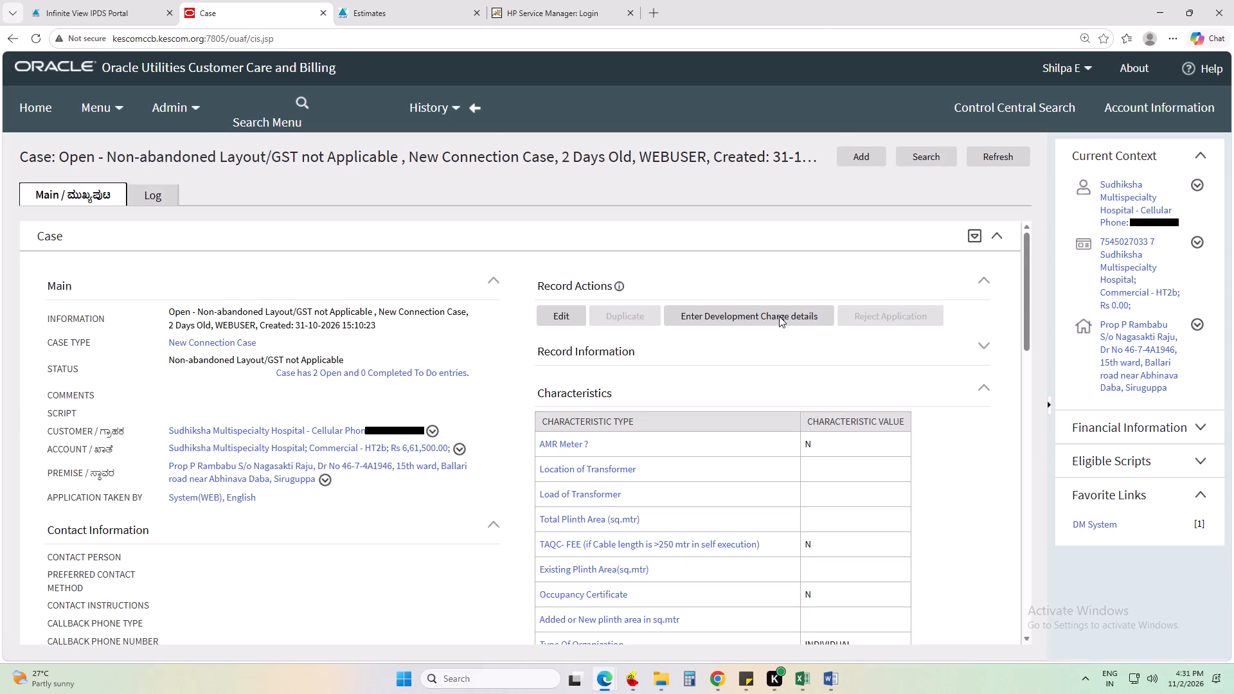
Enter and save development charge details of 0 for service line, additional service line, infrastructure and estimated deposit contribution cost.
click(779, 316)
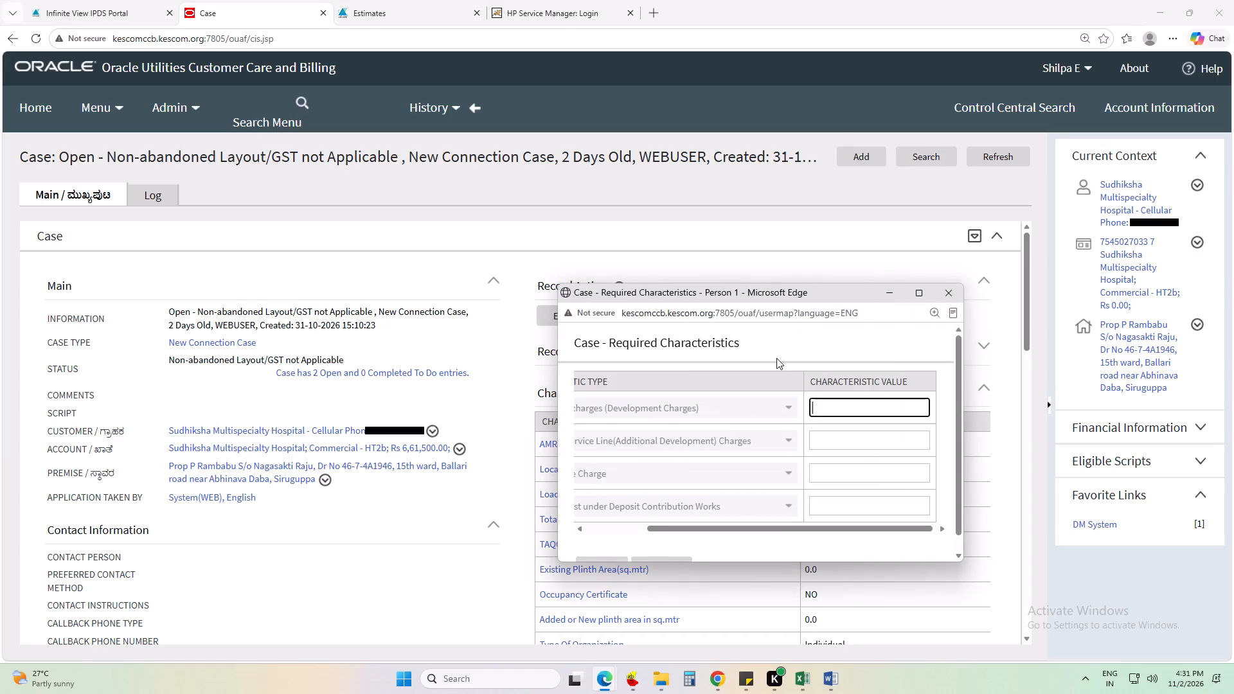
key(0)
key(Tab)
key(0)
key(Tab)
key(0)
key(Tab)
key(0)
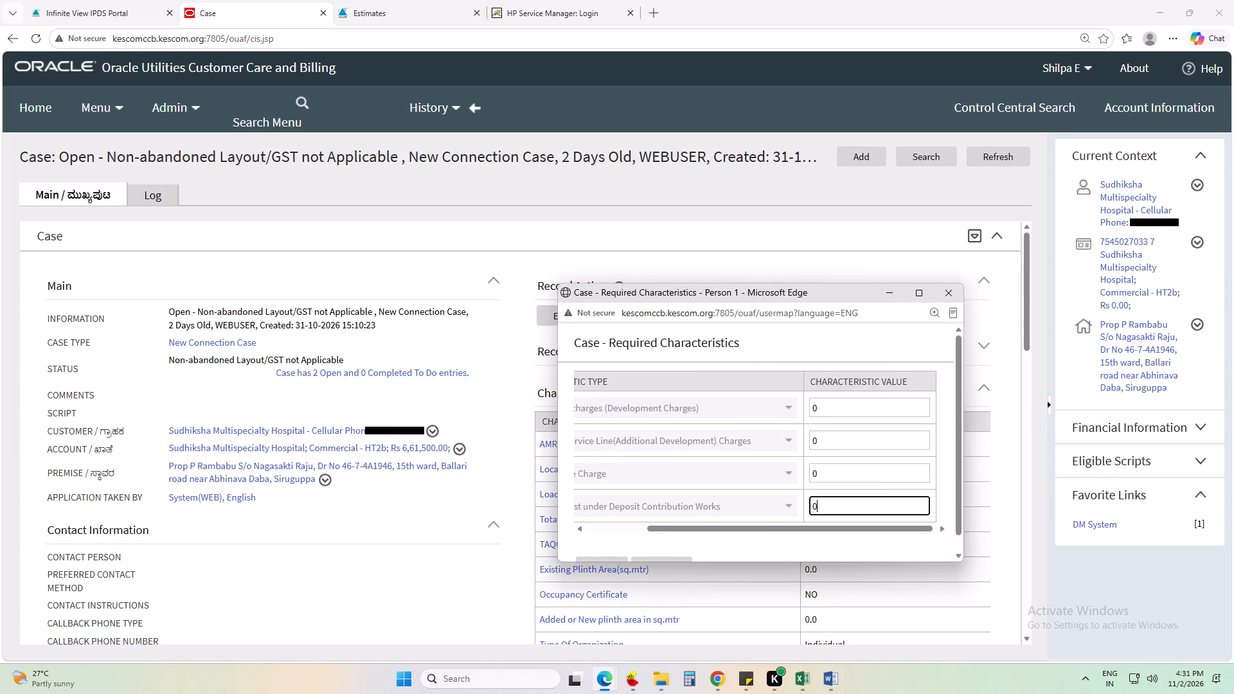
click(692, 541)
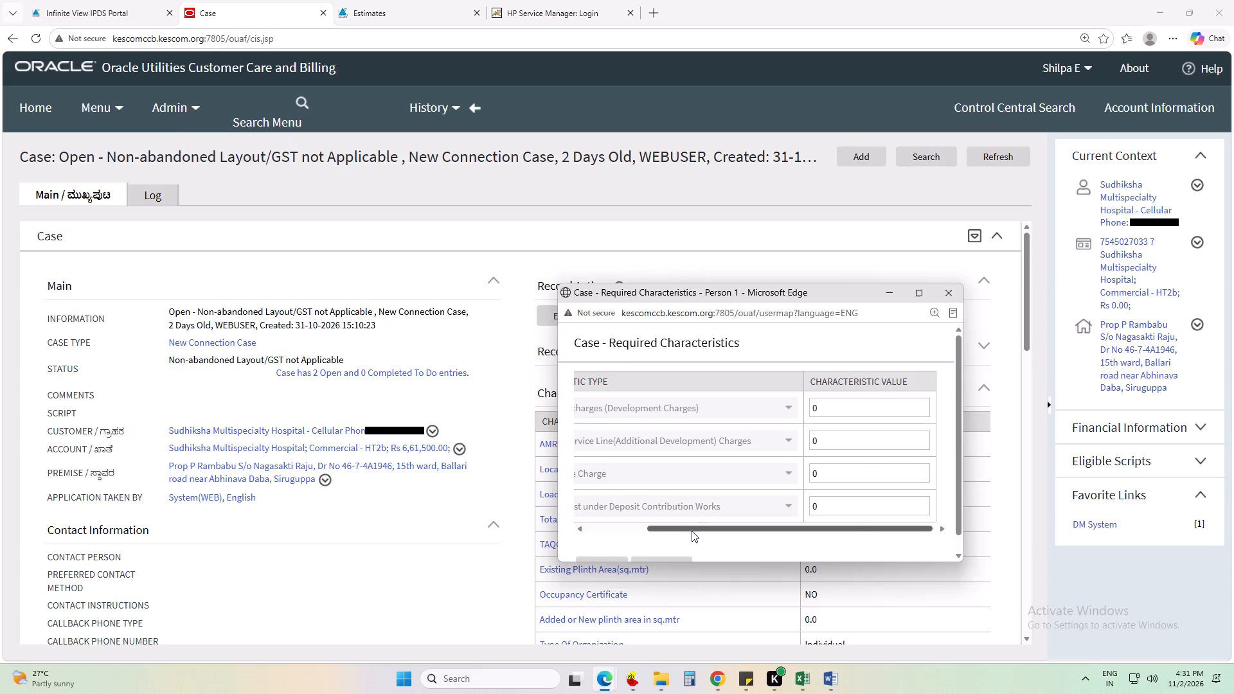
click(688, 531)
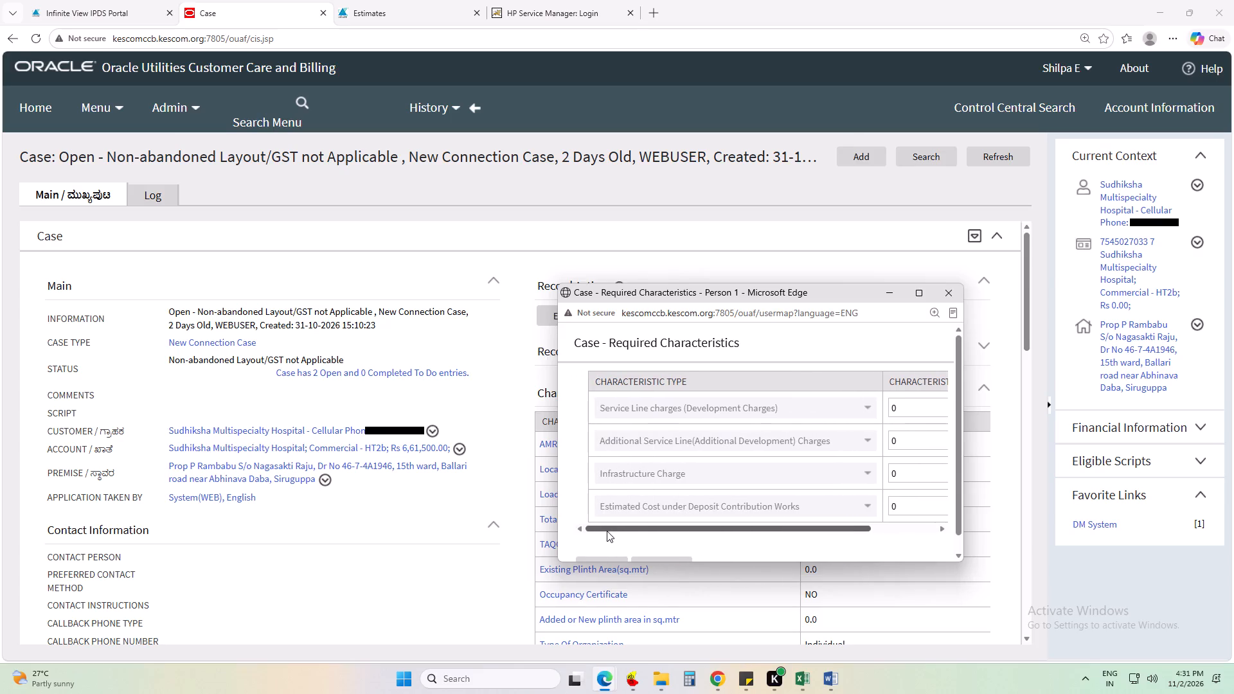
click(760, 545)
scroll(768, 540, down, 4)
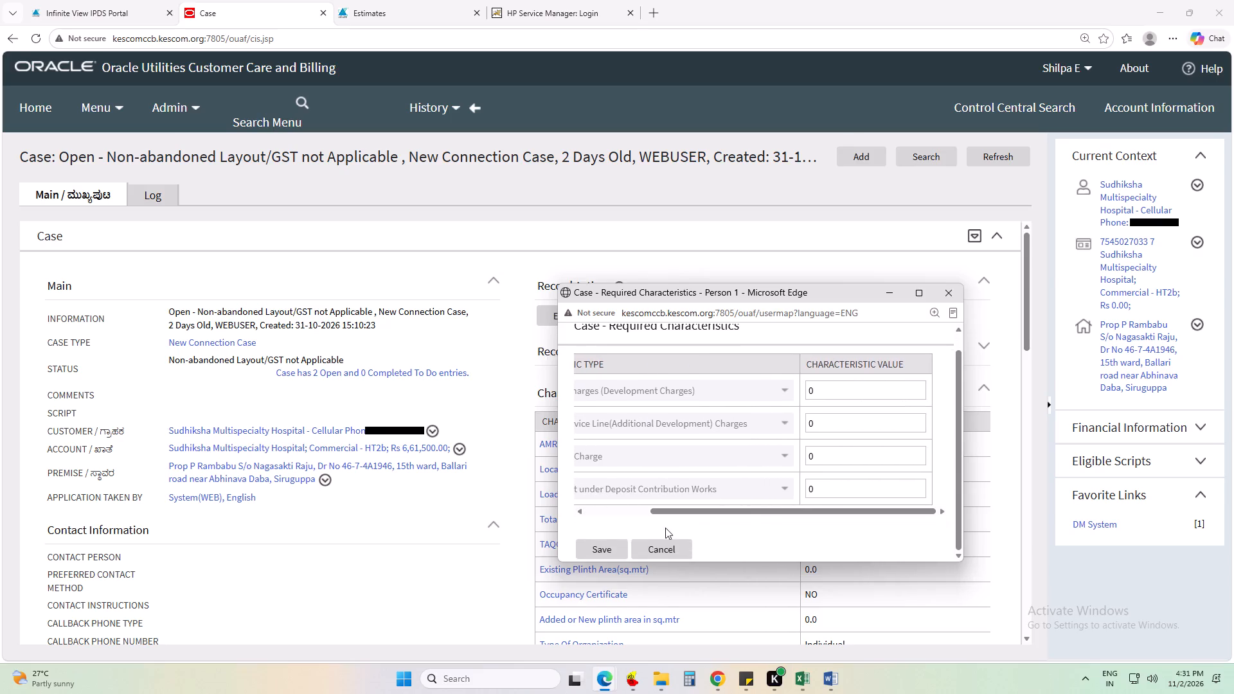
click(613, 546)
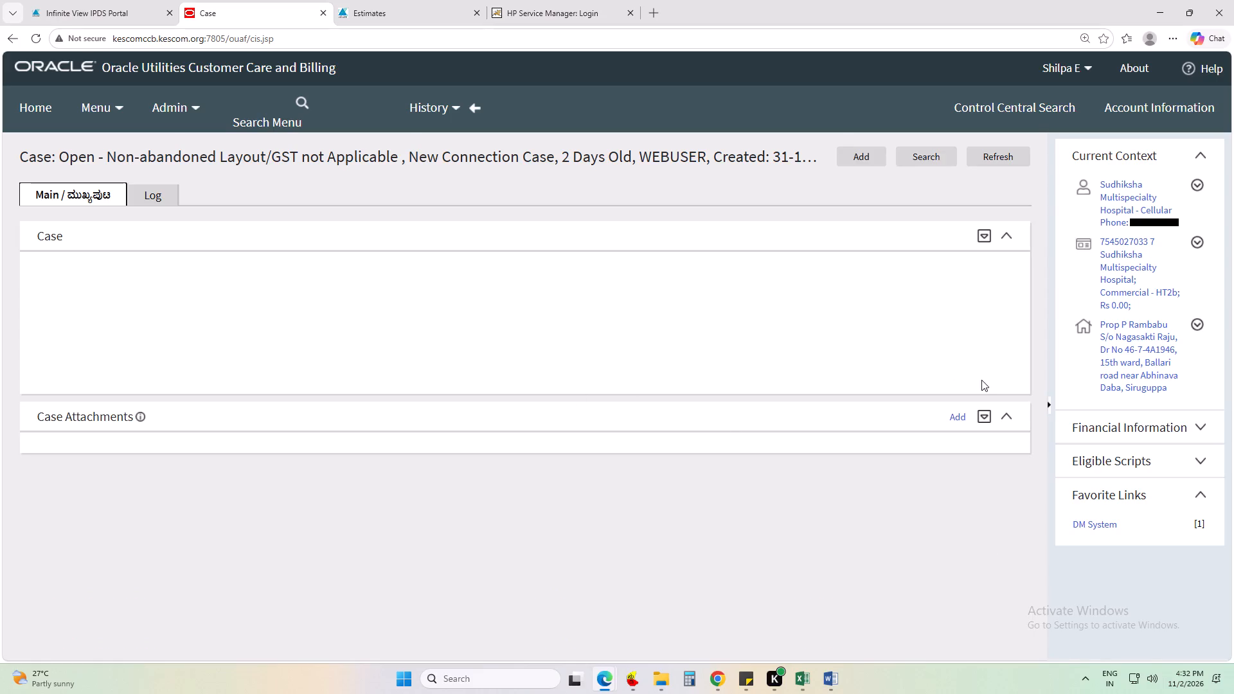
Advance the case to Generate Power Sanction letter (Utility).
click(799, 319)
double_click(758, 320)
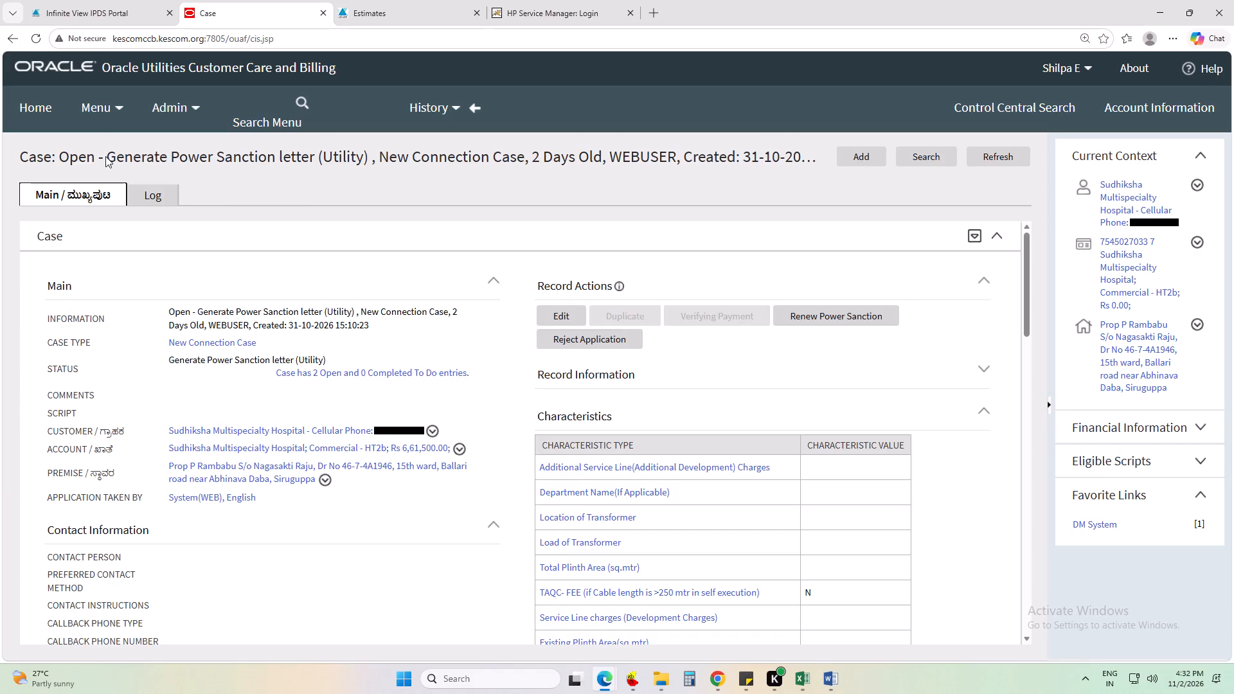
Open the case log and follow the hospital link on the newest customer contact entry.
double_click(168, 195)
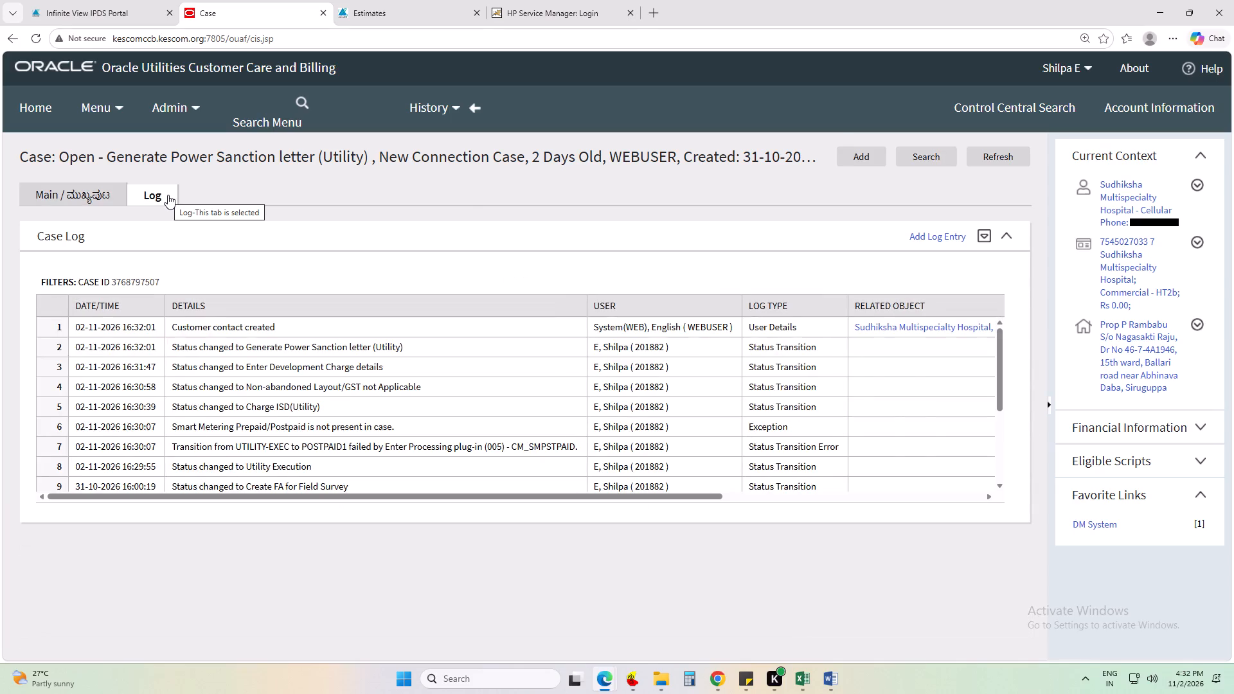
click(968, 325)
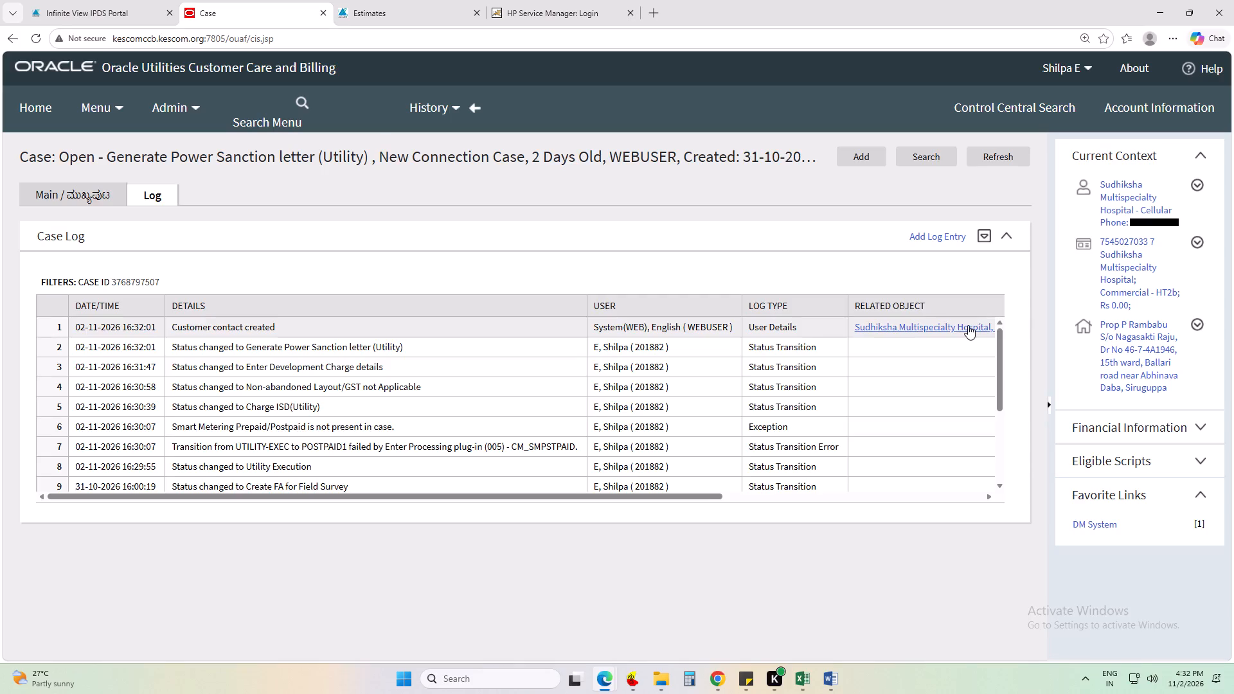
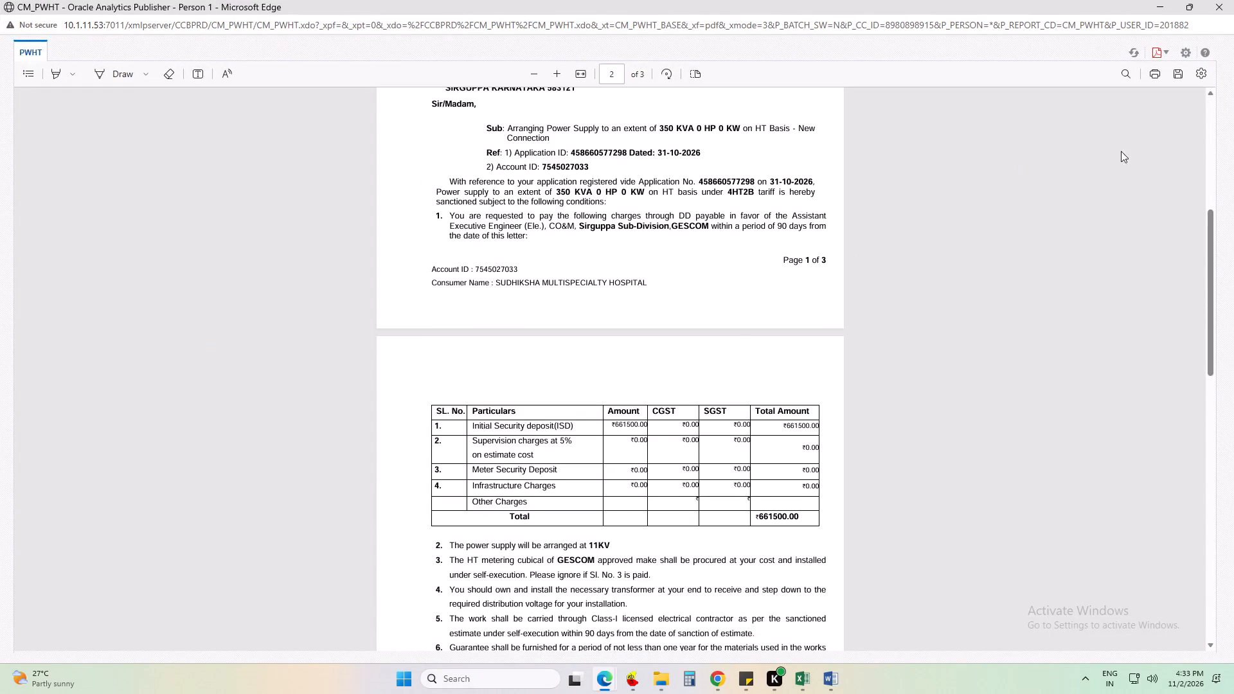
Print only page 1 of the hospital's HT power sanction letter.
click(1147, 75)
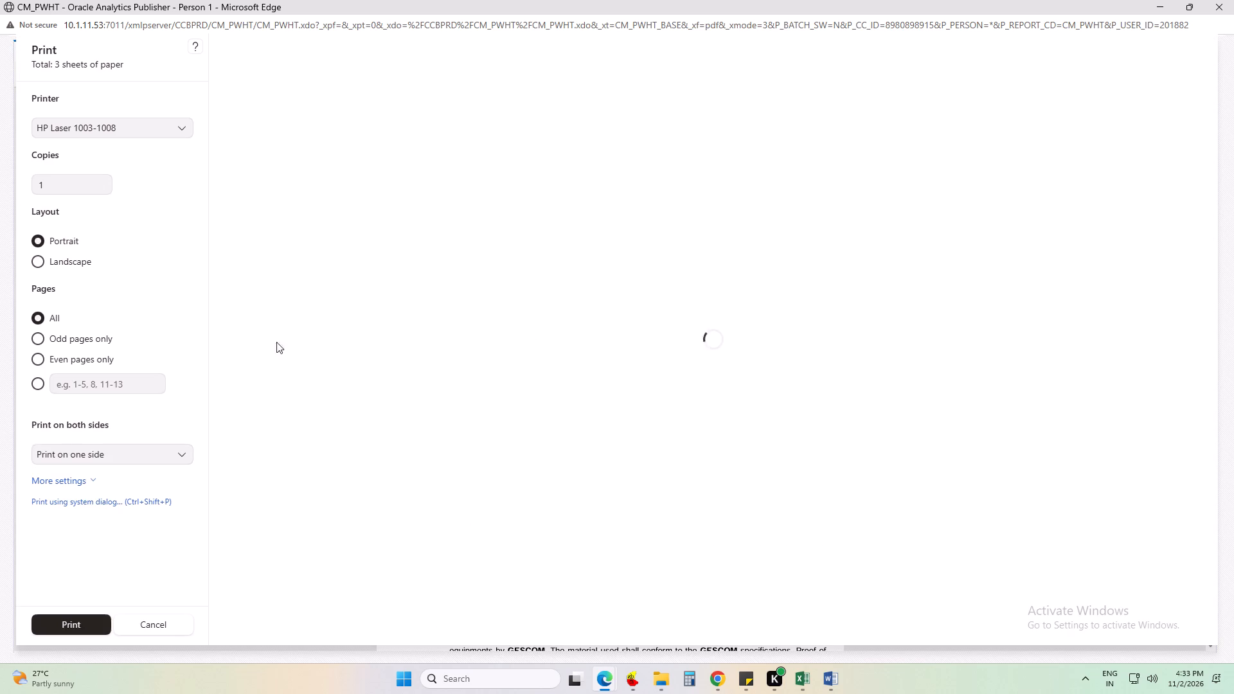
click(132, 377)
key(1)
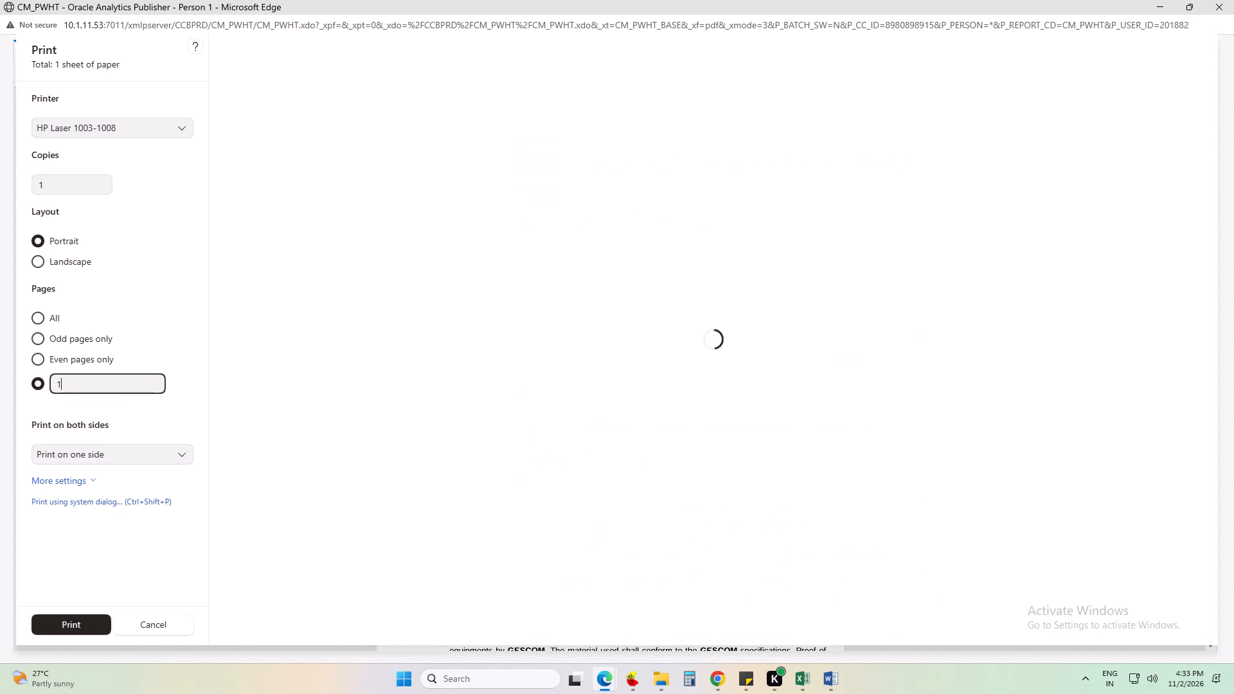
click(89, 626)
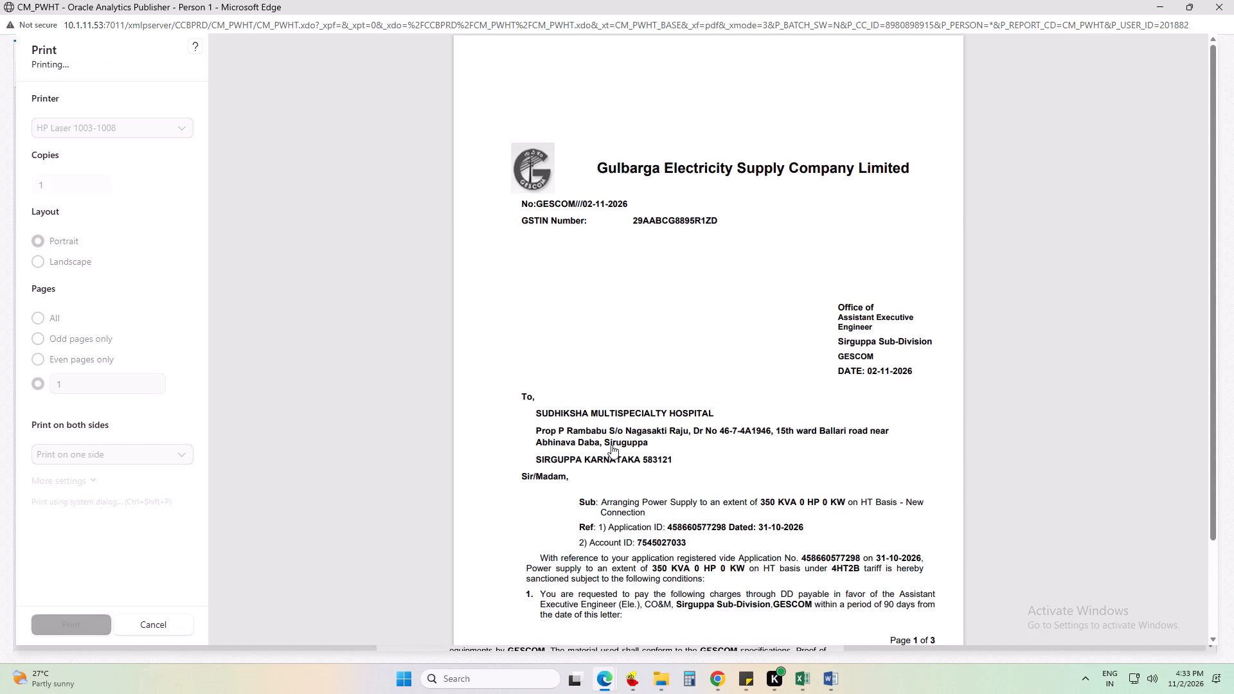
Print pages 2-3 of the hospital's power sanction letter as a separate print job.
scroll(711, 248, up, 4)
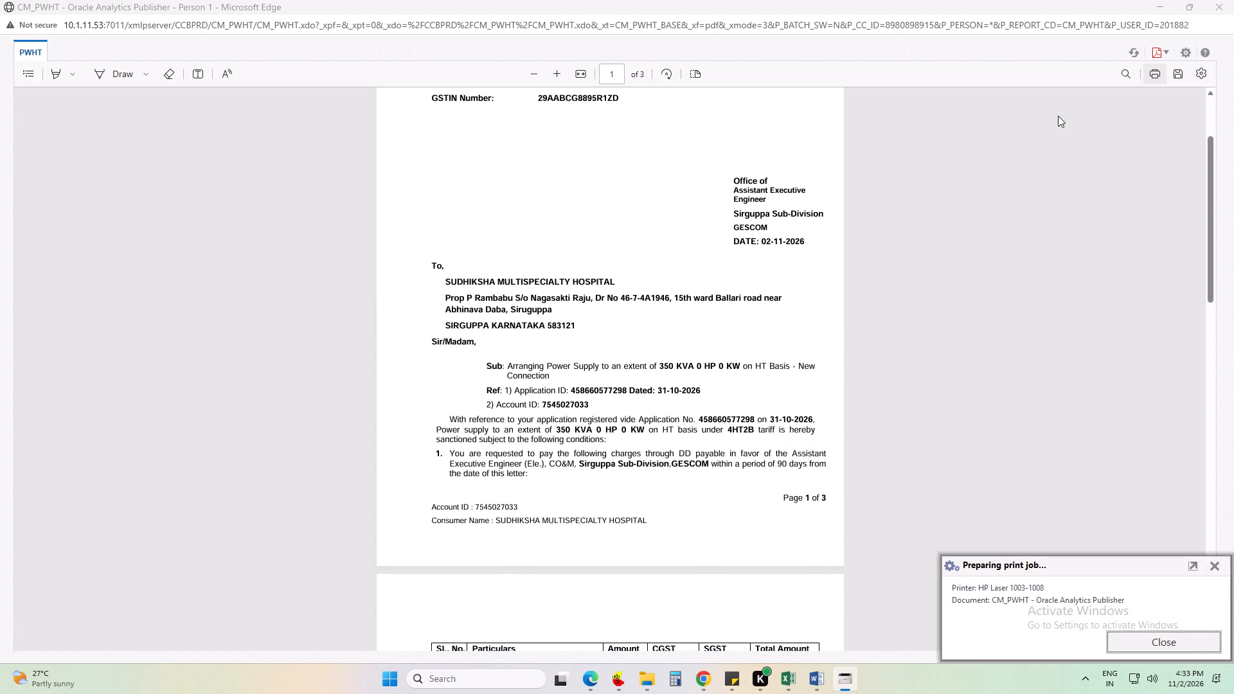
click(1158, 75)
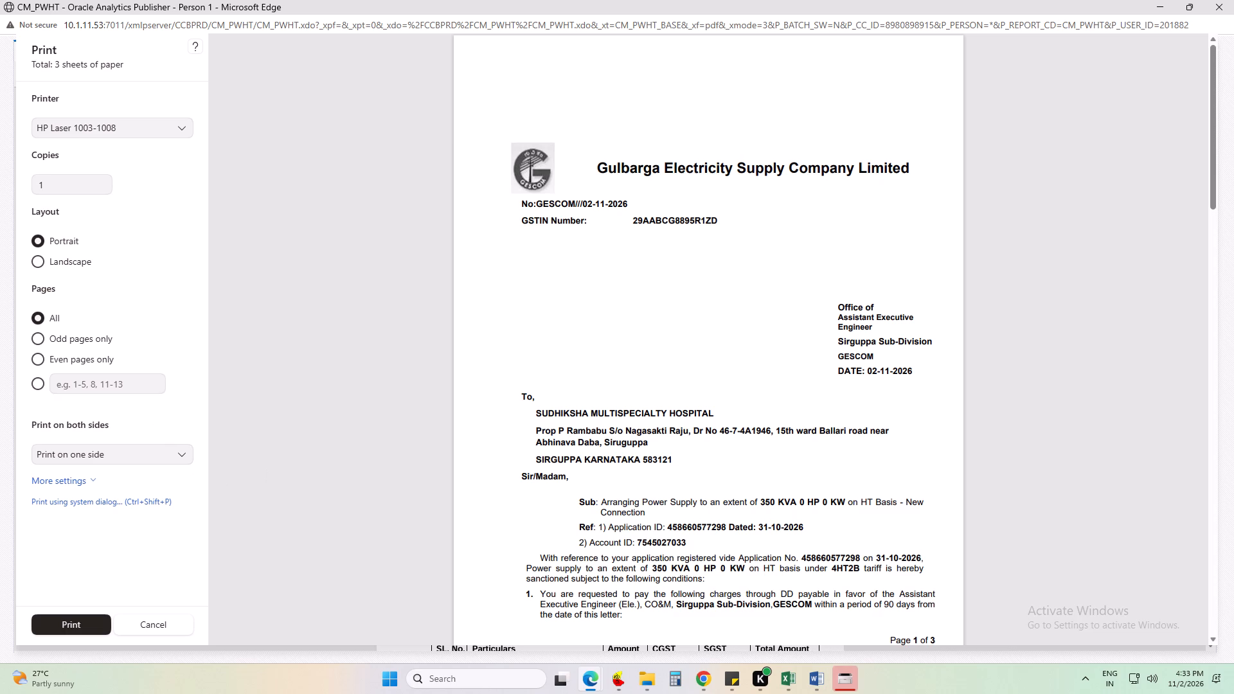
click(143, 382)
text(2-3)
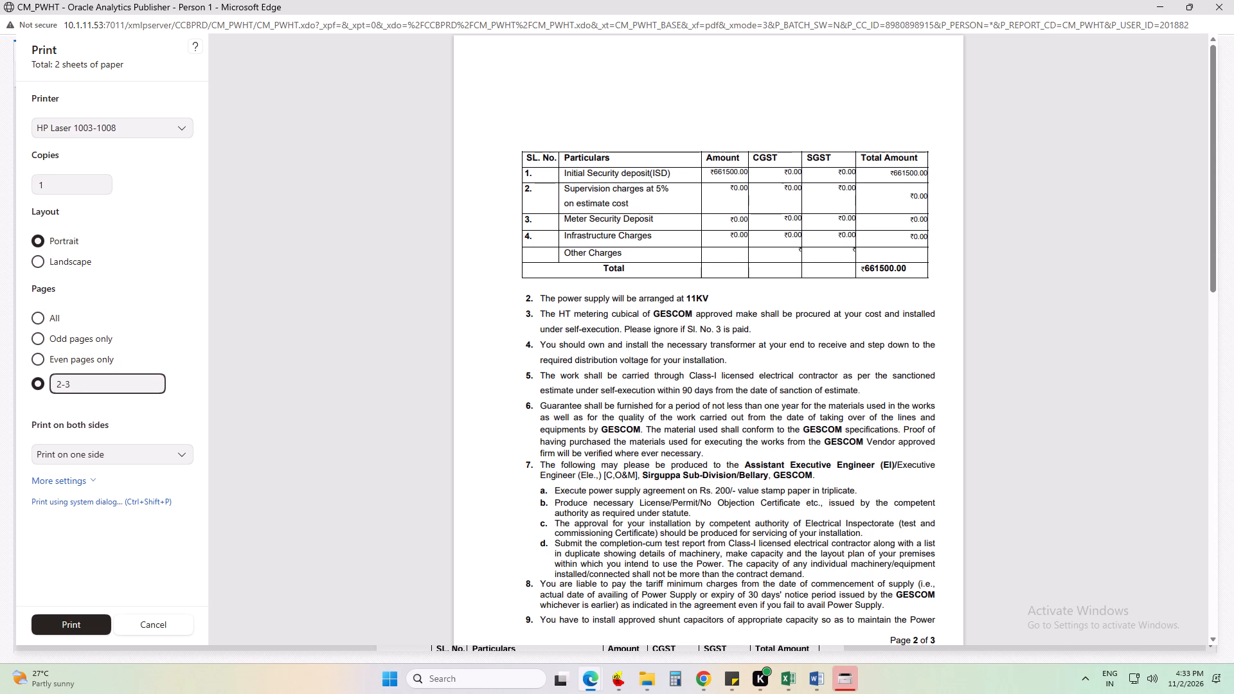
click(75, 625)
scroll(415, 373, down, 3)
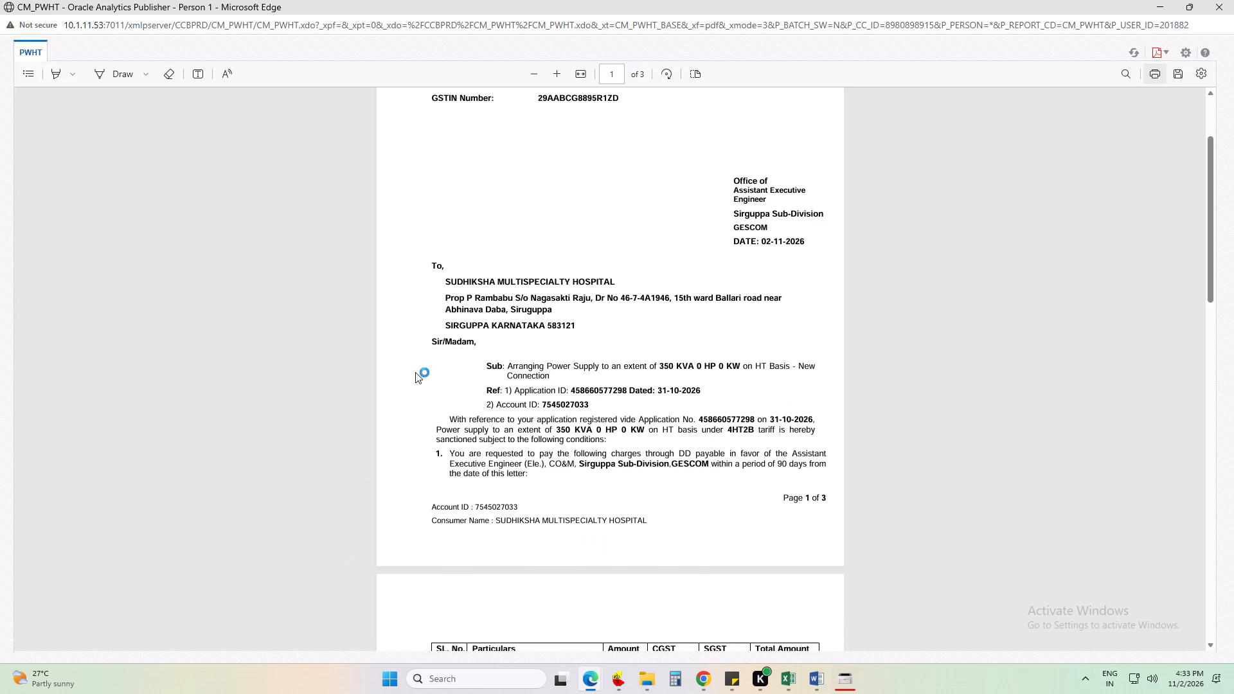
scroll(415, 372, down, 10)
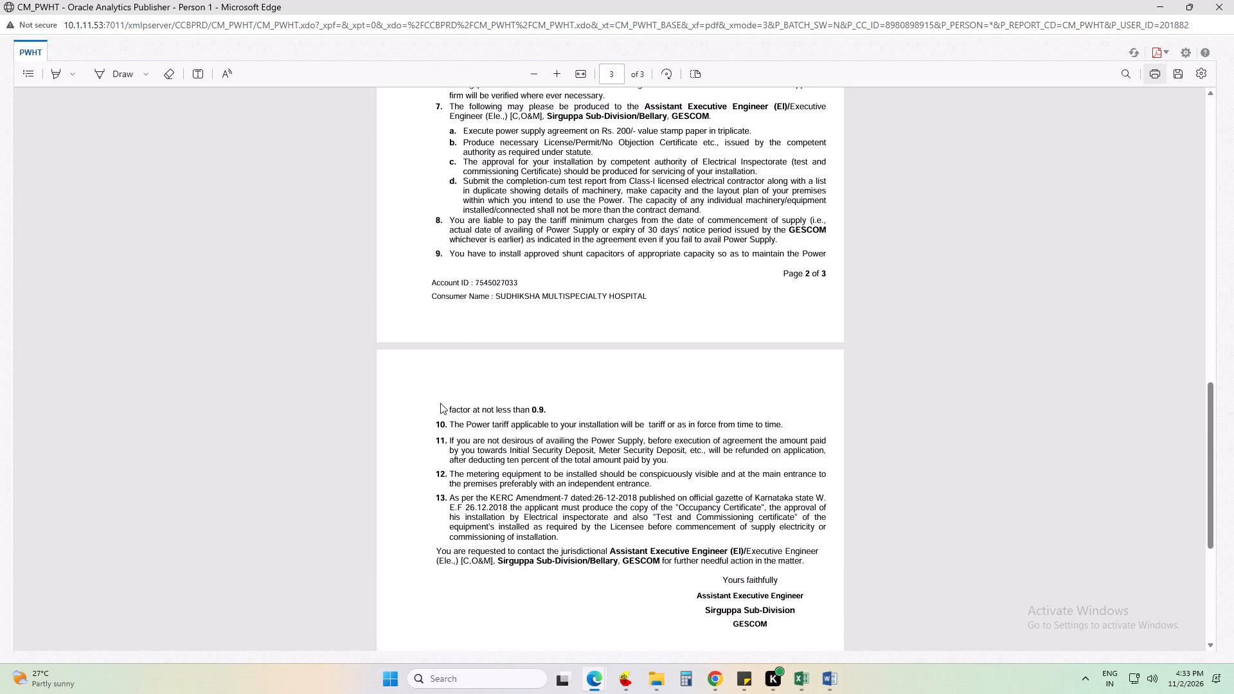